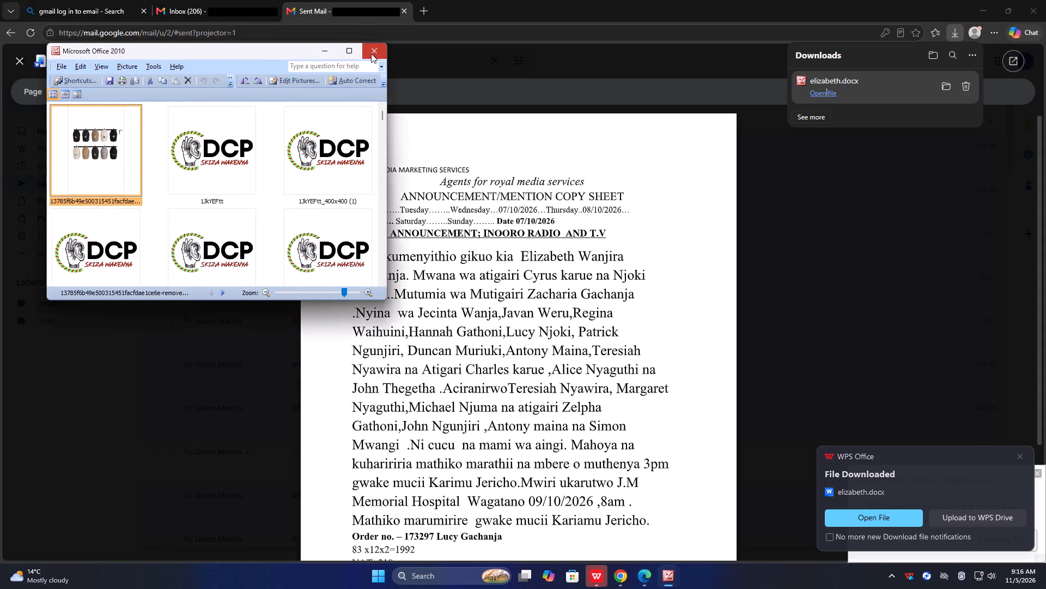
Return to the browser and bring up the available actions for the downloaded file elizabeth.docx.
{"action": "right_click", "coordinate": [947, 86]}
{"action": "right_click", "coordinate": [947, 86]}
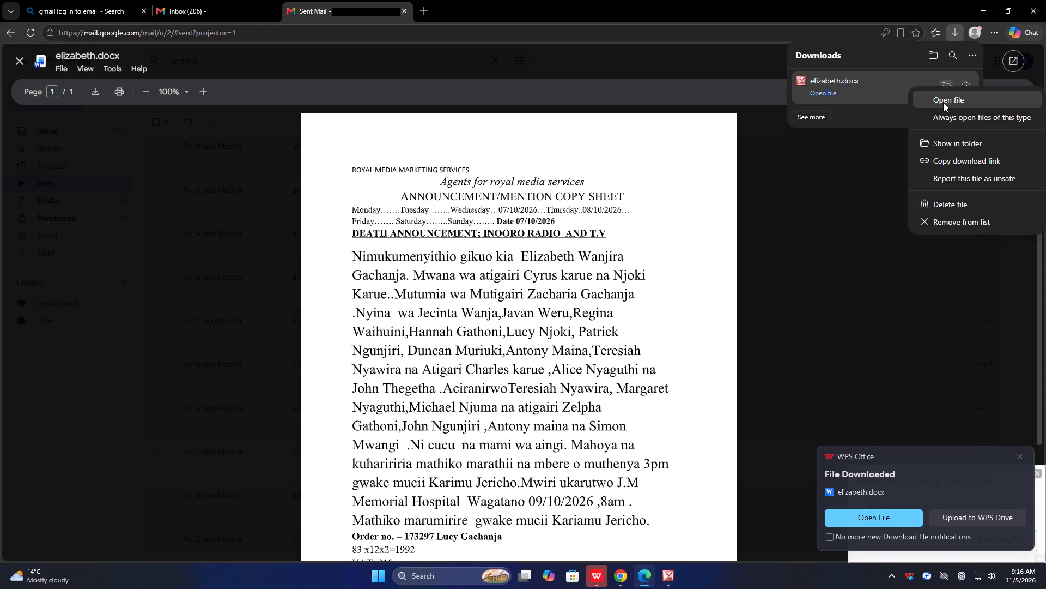
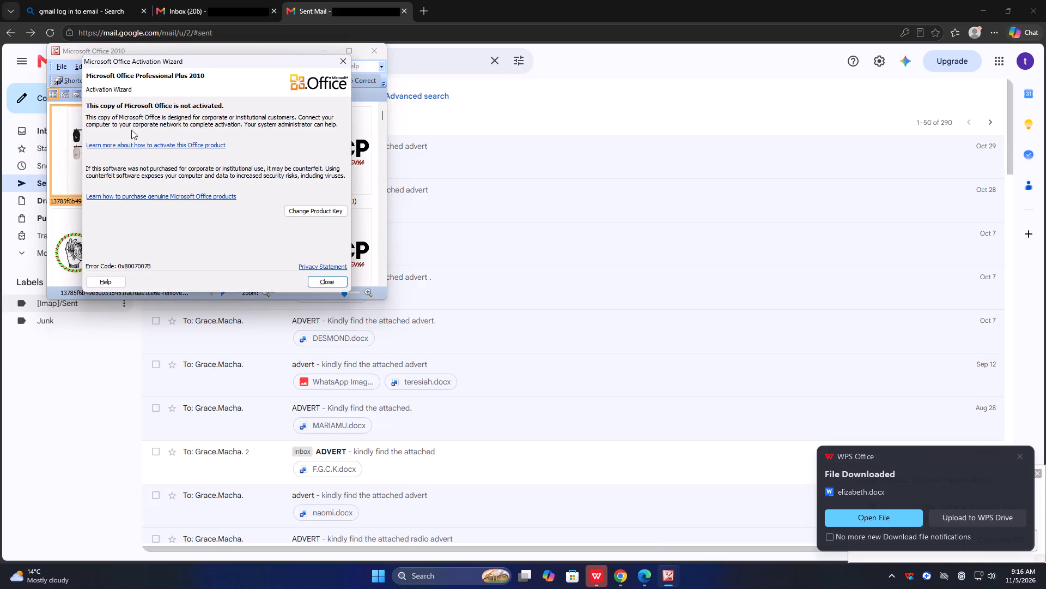
Dismiss the Microsoft Office Activation Wizard and look through the picture thumbnails in the maximized Microsoft Office 2010 window.
{"action": "left_click", "coordinate": [335, 61]}
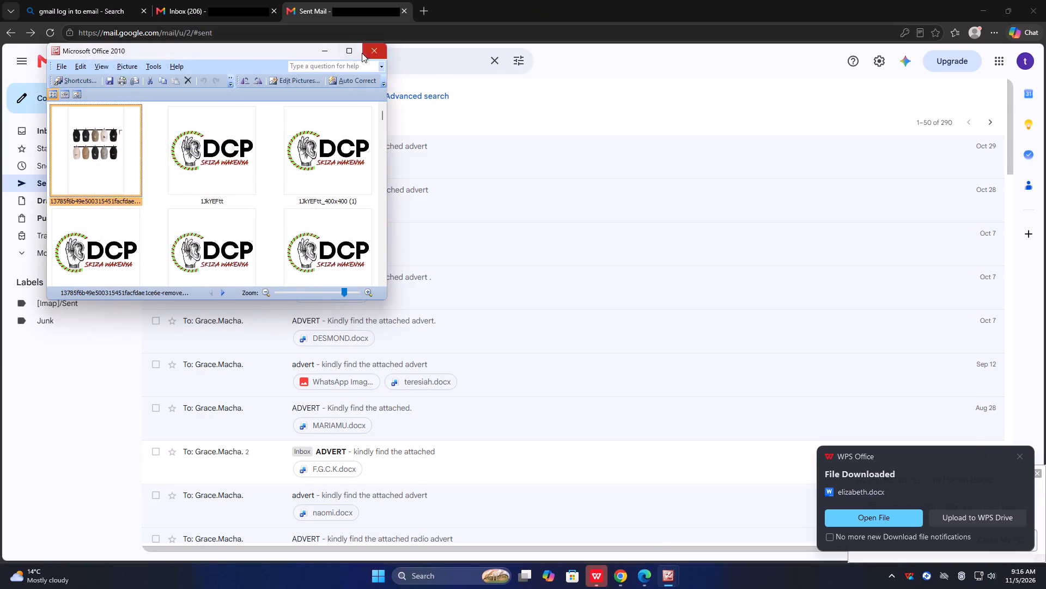
{"action": "left_click", "coordinate": [346, 53]}
{"action": "scroll", "coordinate": [245, 239], "scroll_direction": "down", "scroll_amount": 4}
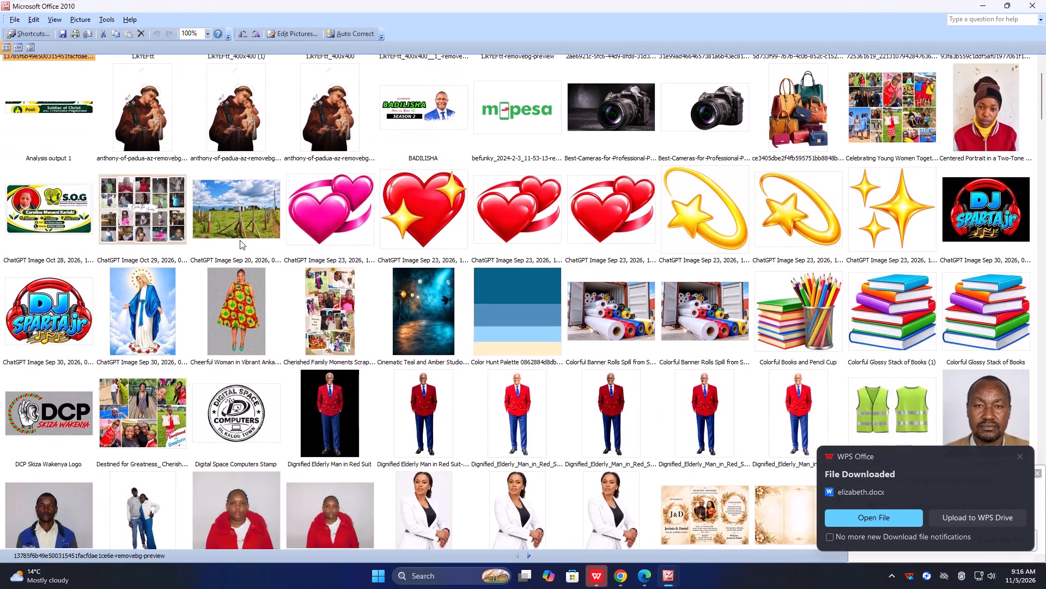
{"action": "scroll", "coordinate": [240, 240], "scroll_direction": "up", "scroll_amount": 10}
{"action": "scroll", "coordinate": [240, 240], "scroll_direction": "down", "scroll_amount": 10}
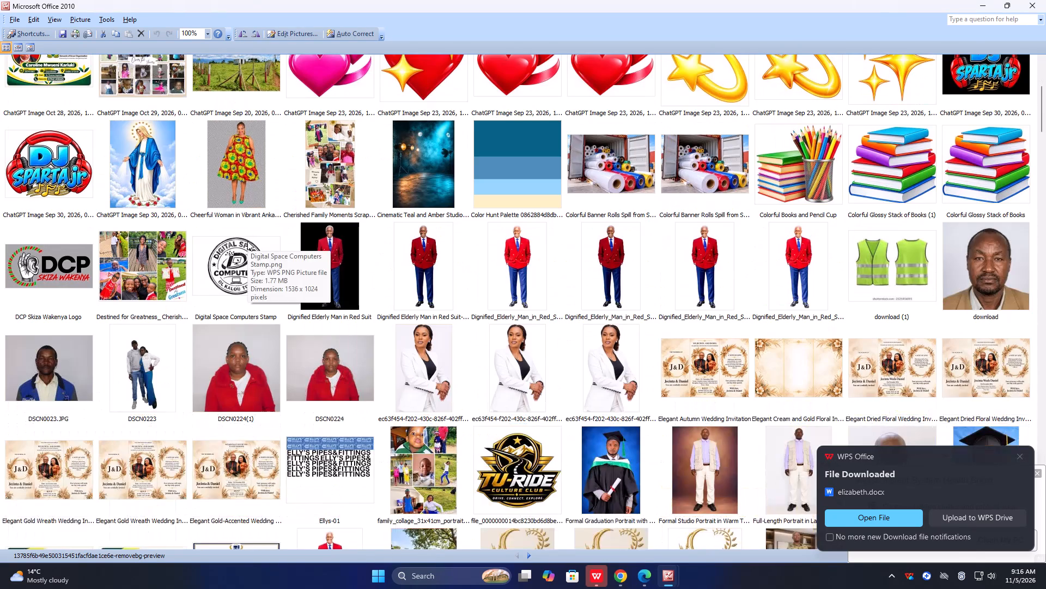
{"action": "scroll", "coordinate": [290, 222], "scroll_direction": "up", "scroll_amount": 2}
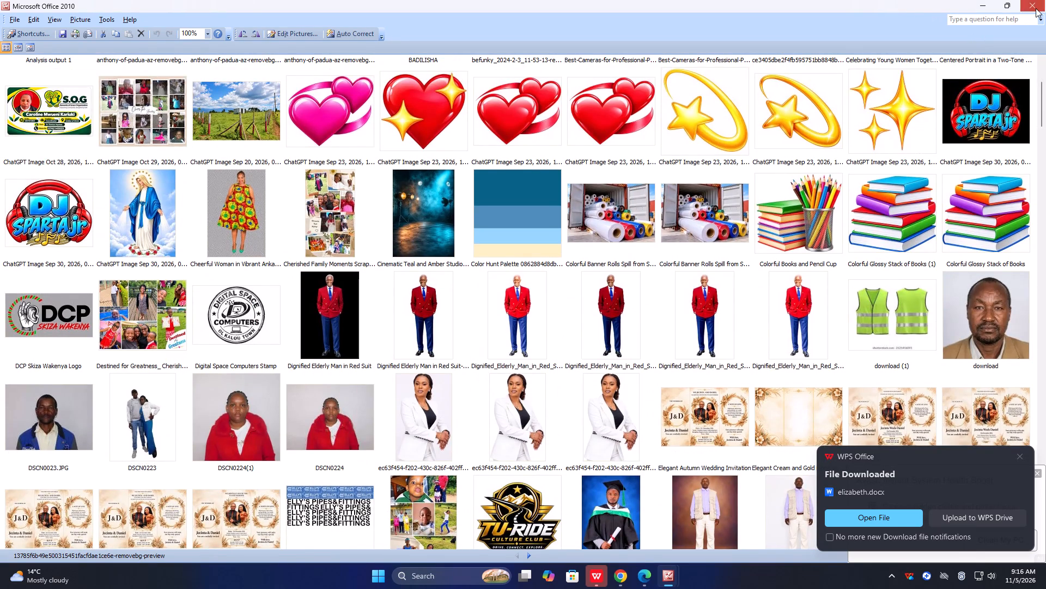
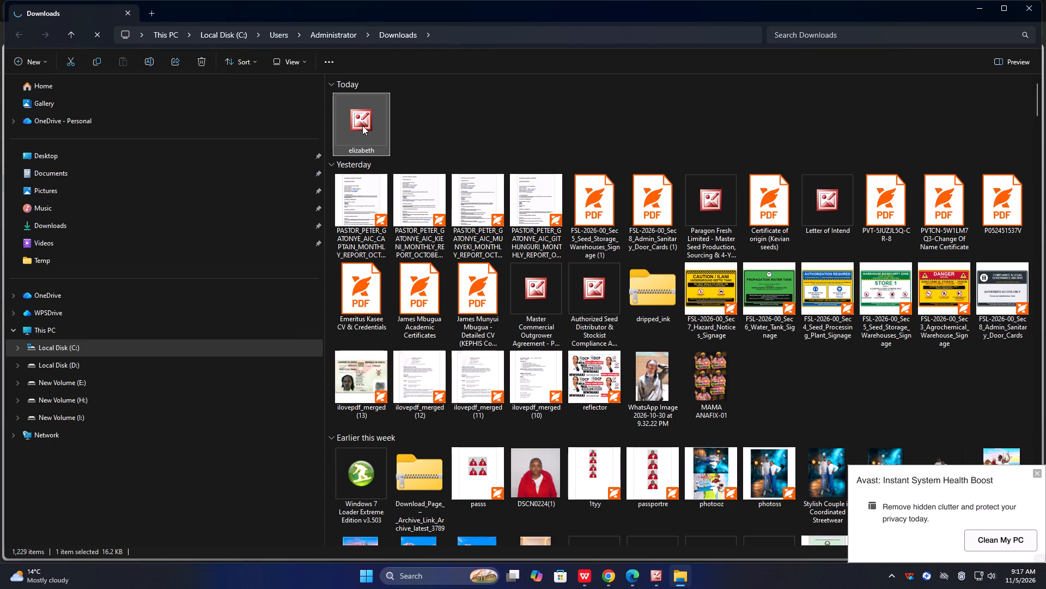
Open the elizabeth document from the Downloads folder with Word.
{"action": "right_click", "coordinate": [362, 125]}
{"action": "left_click", "coordinate": [403, 177]}
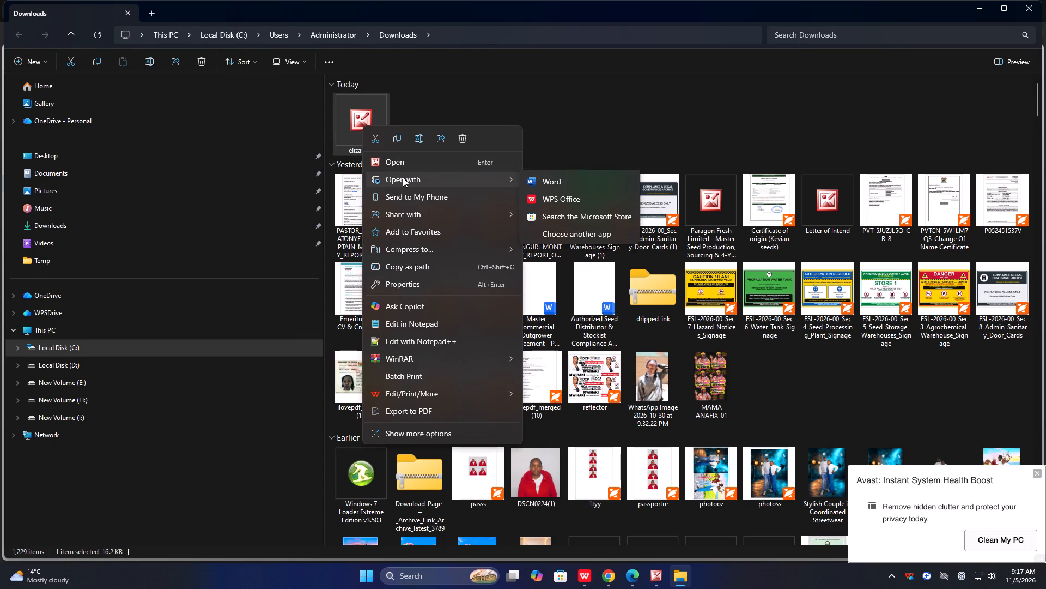
{"action": "left_click", "coordinate": [545, 196]}
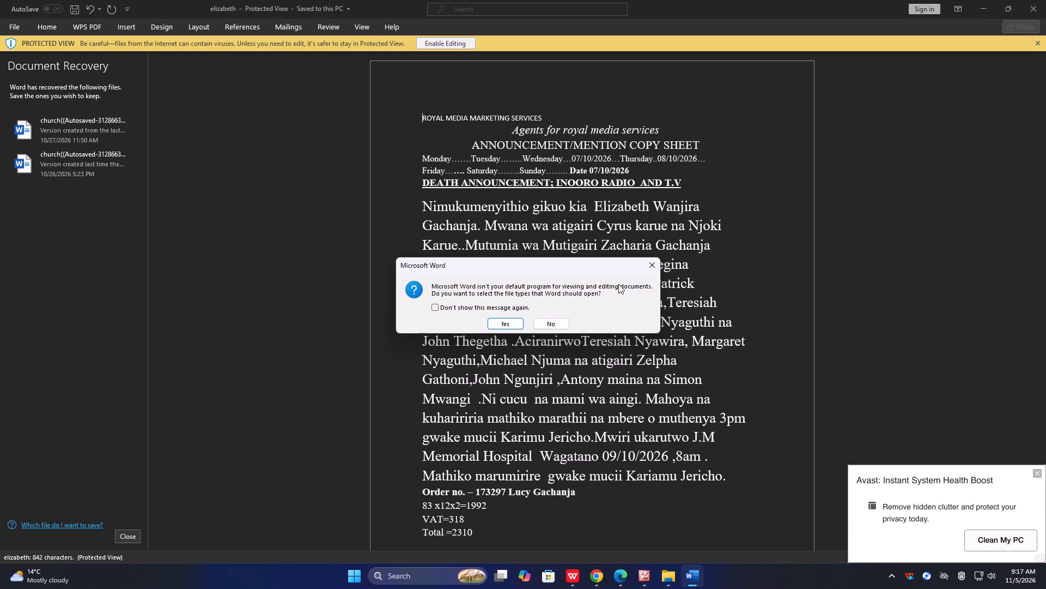
Dismiss the default-program prompt and enable editing for the protected elizabeth document.
{"action": "left_click", "coordinate": [656, 261]}
{"action": "left_click", "coordinate": [443, 36]}
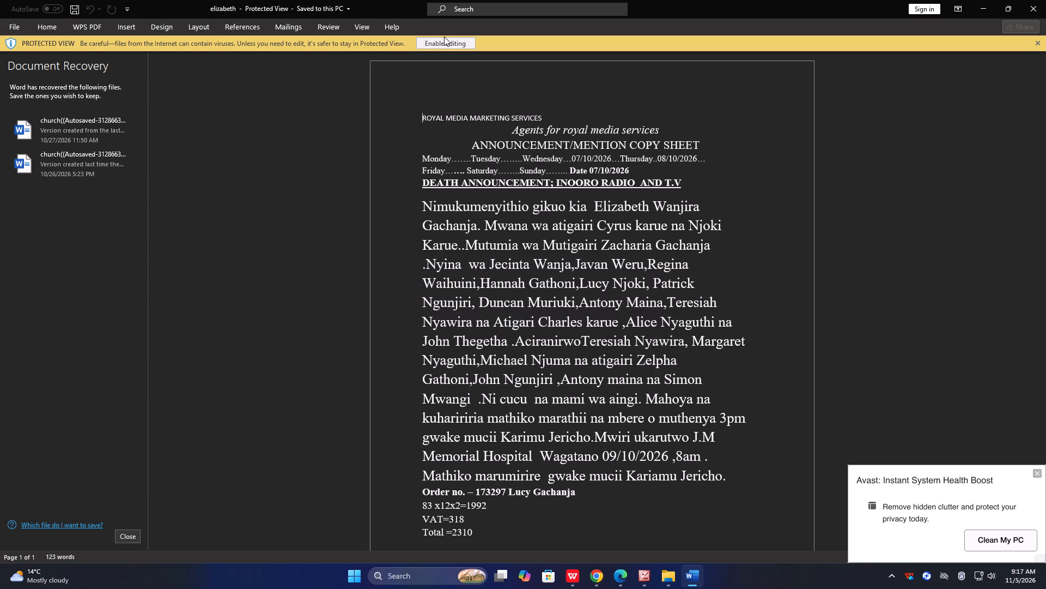
{"action": "left_click", "coordinate": [447, 44]}
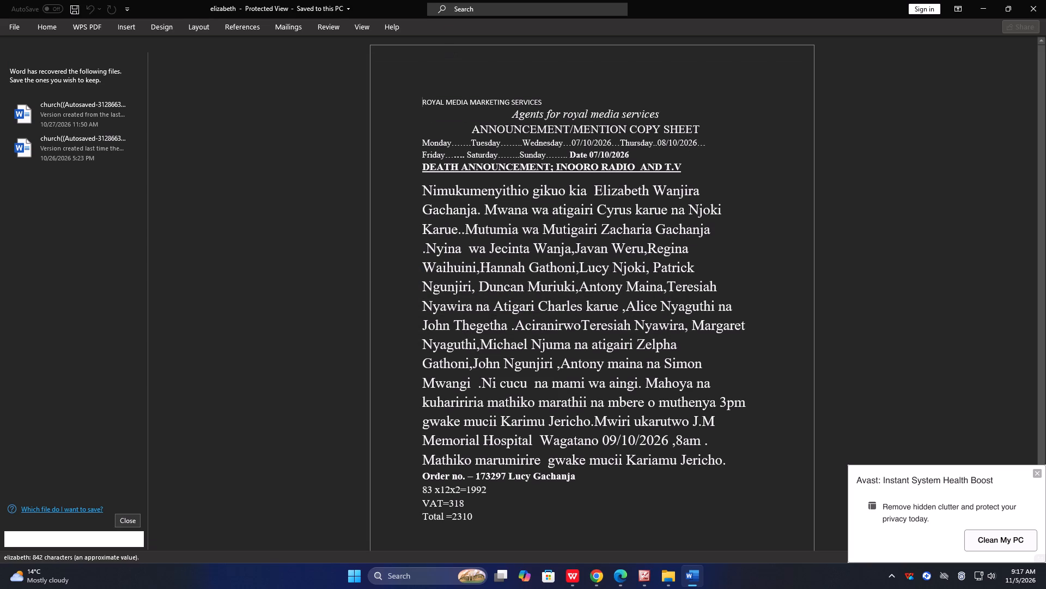
Close the document and exit Word, choosing to remove the unopened recovered files.
{"action": "left_click", "coordinate": [1036, 5]}
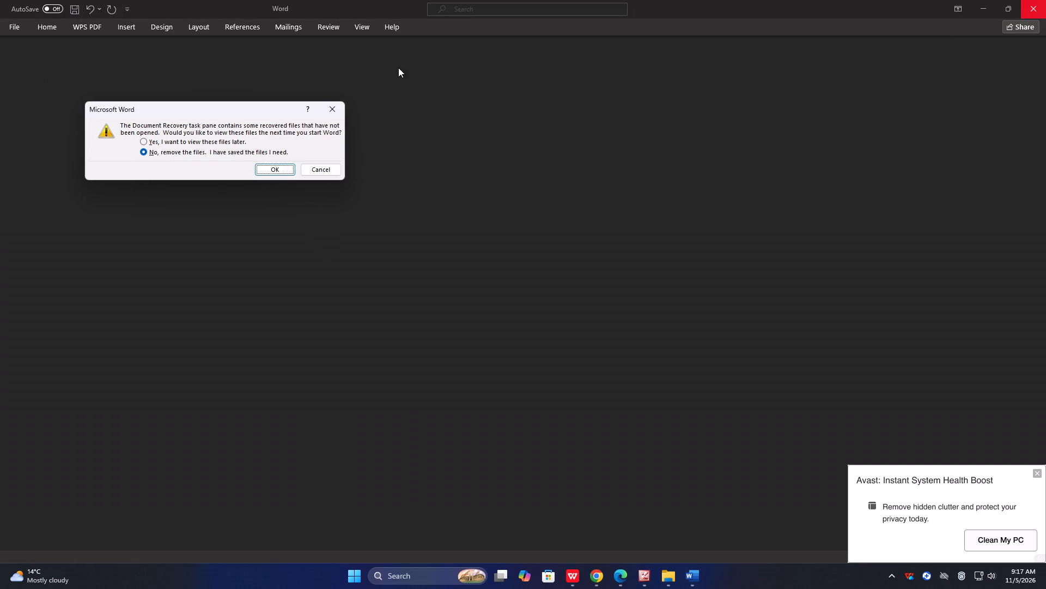
{"action": "left_click", "coordinate": [319, 166]}
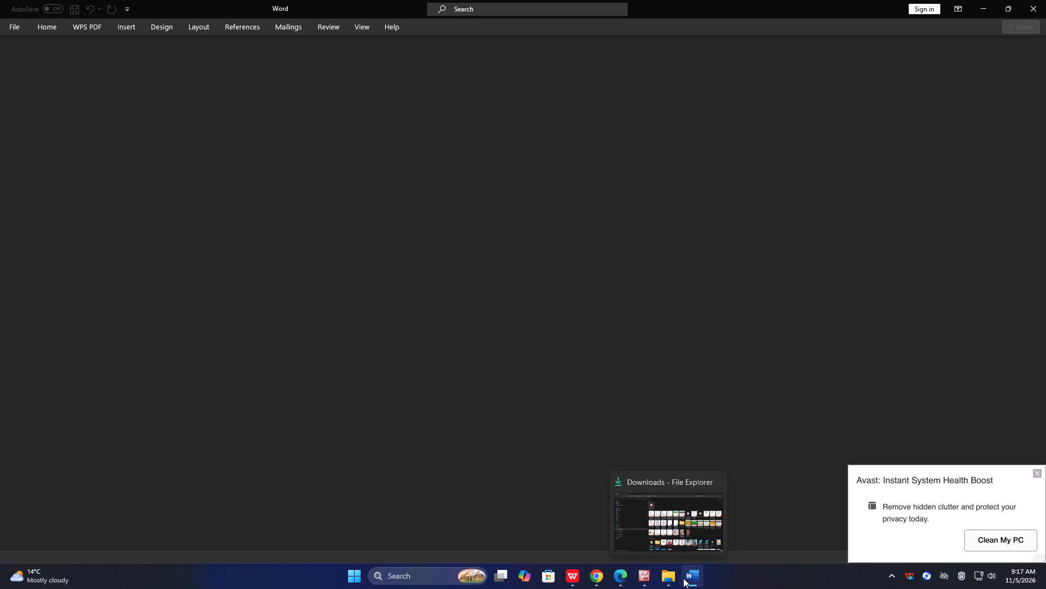
{"action": "left_click", "coordinate": [1029, 14]}
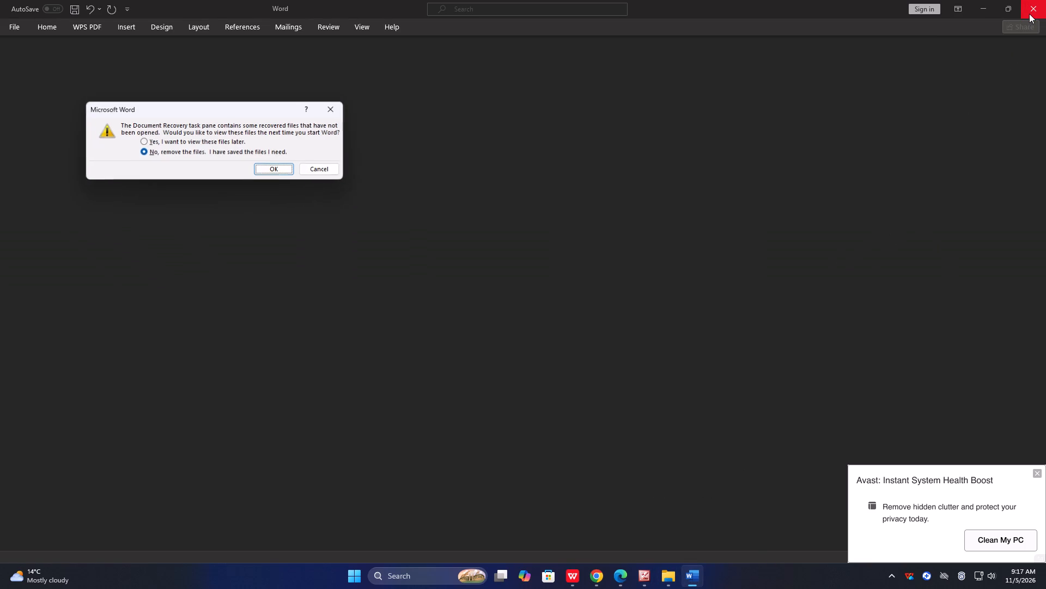
{"action": "left_click", "coordinate": [292, 169]}
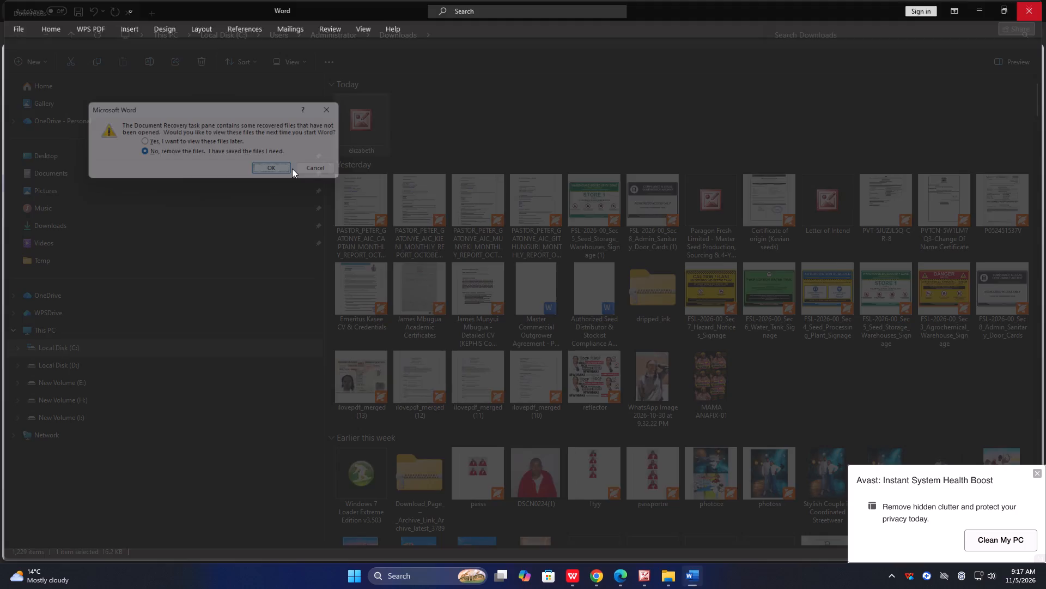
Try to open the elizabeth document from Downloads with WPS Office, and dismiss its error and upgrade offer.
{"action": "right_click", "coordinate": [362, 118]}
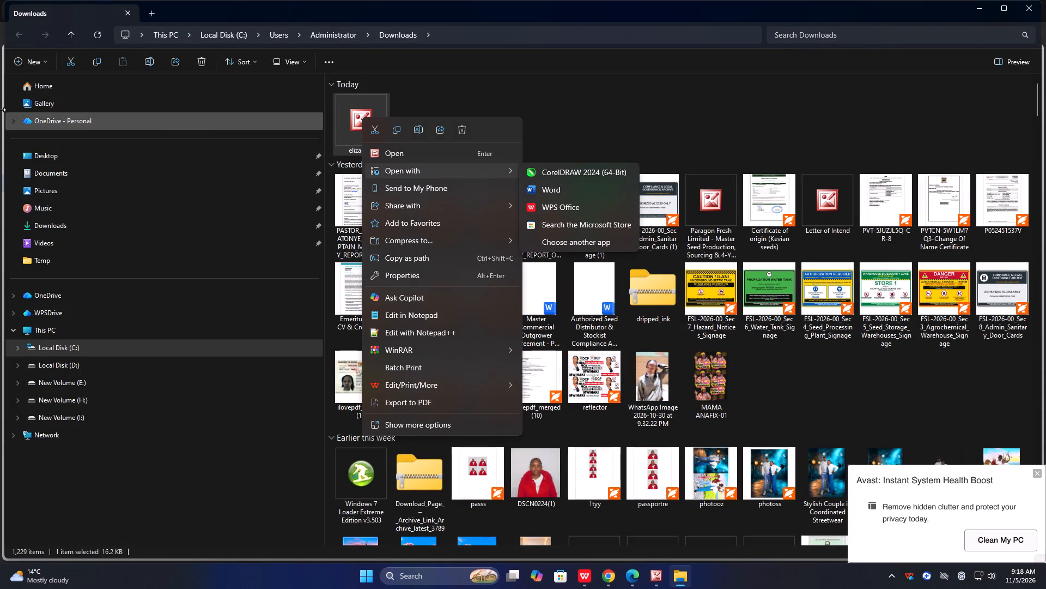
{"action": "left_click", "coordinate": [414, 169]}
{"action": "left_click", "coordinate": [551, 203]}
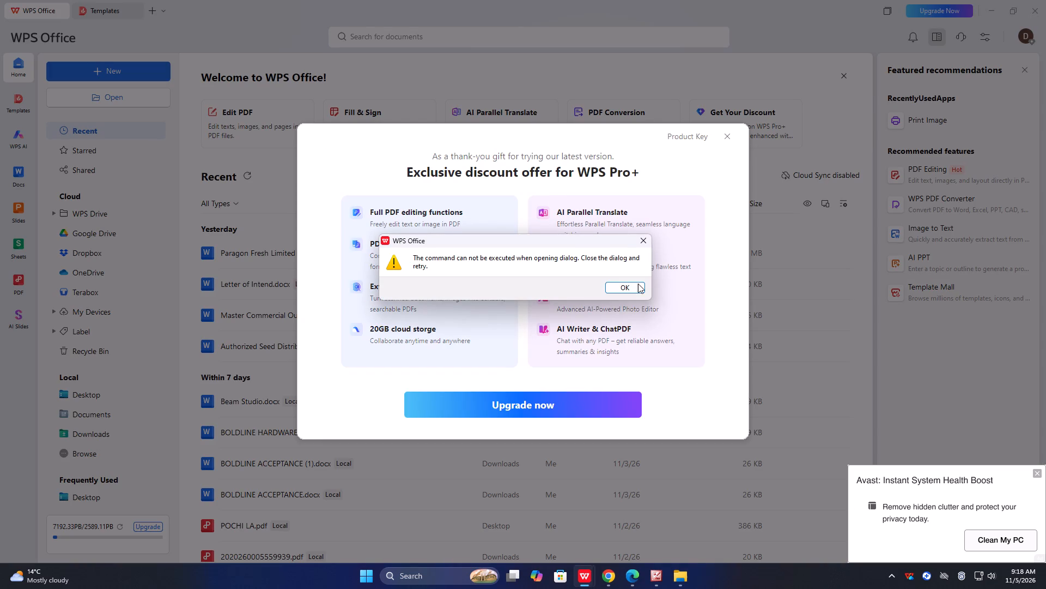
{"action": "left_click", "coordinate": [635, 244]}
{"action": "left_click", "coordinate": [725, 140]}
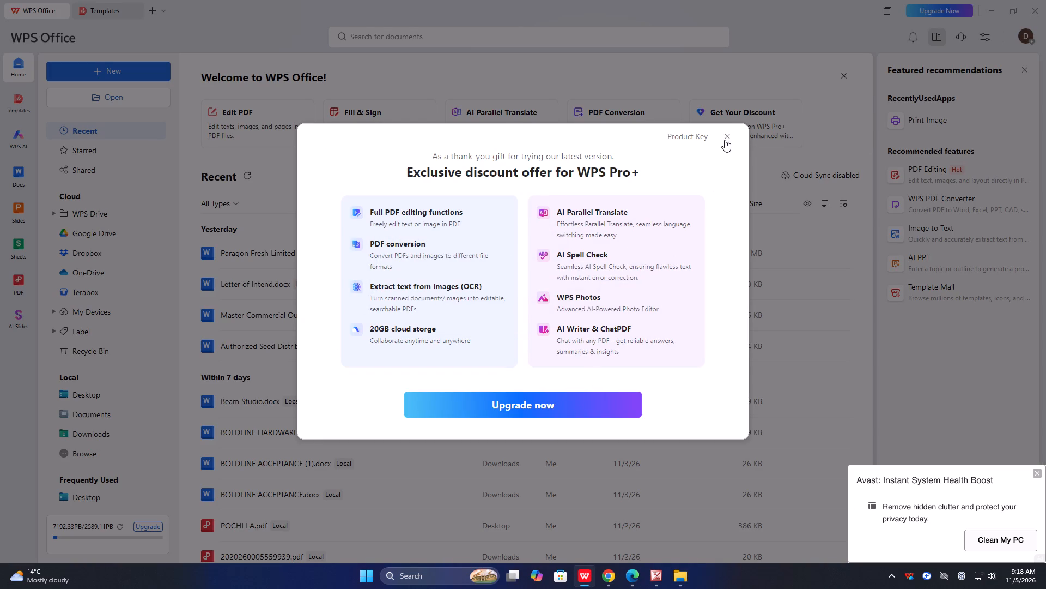
Close the Microsoft Office 2010 activation wizard with its picture window, and close WPS Office.
{"action": "left_click", "coordinate": [655, 581]}
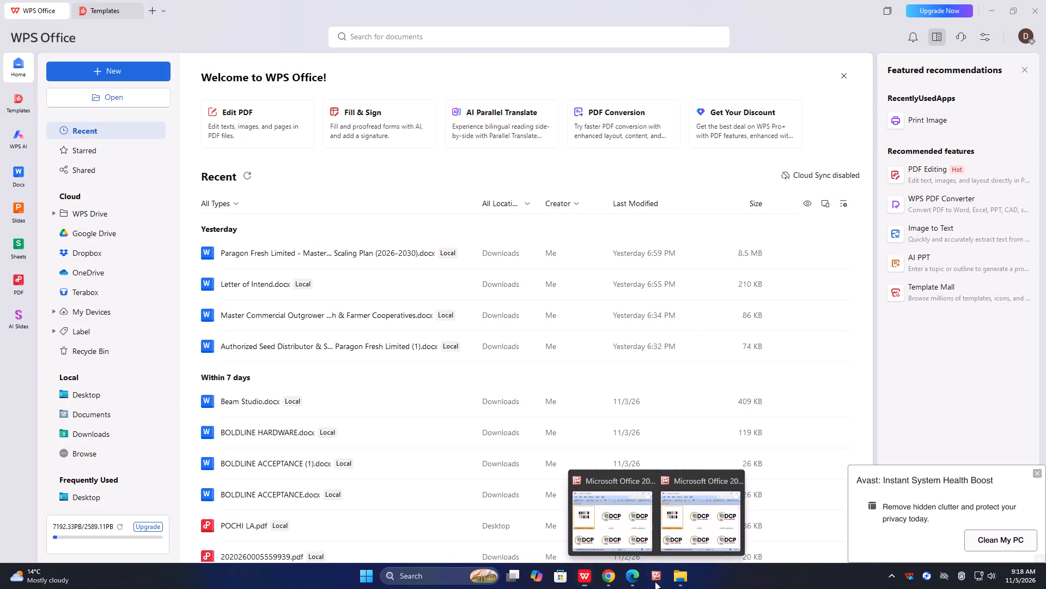
{"action": "left_click", "coordinate": [688, 535]}
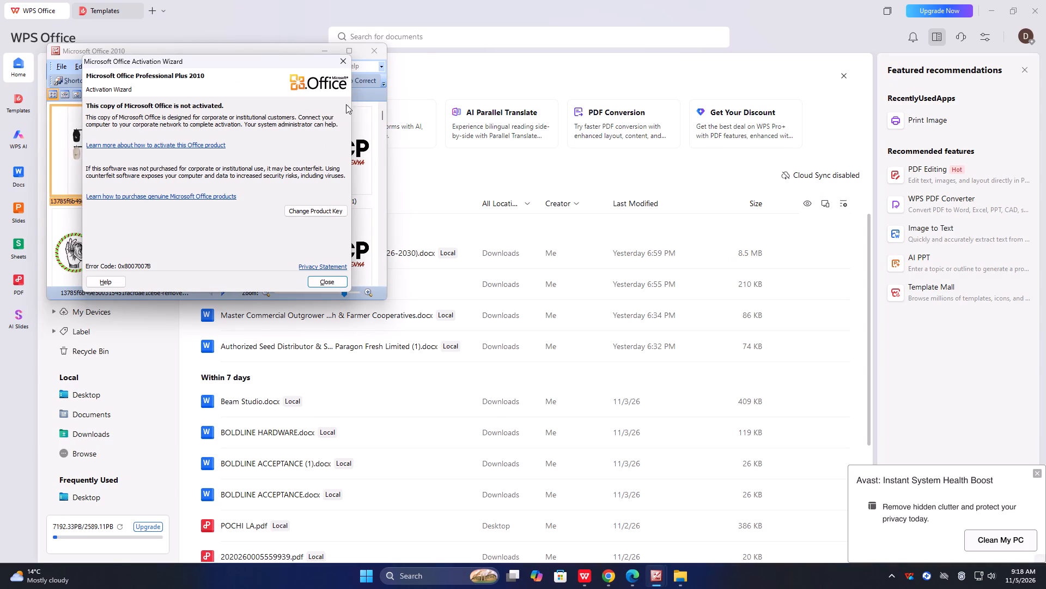
{"action": "left_click", "coordinate": [344, 64]}
{"action": "left_click", "coordinate": [373, 52]}
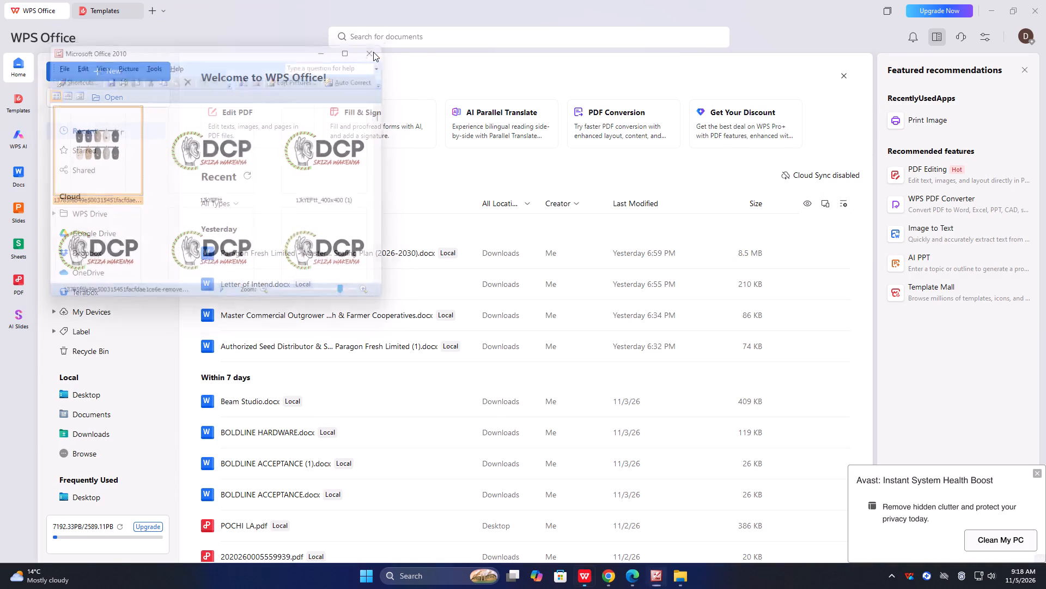
{"action": "left_click", "coordinate": [1041, 5]}
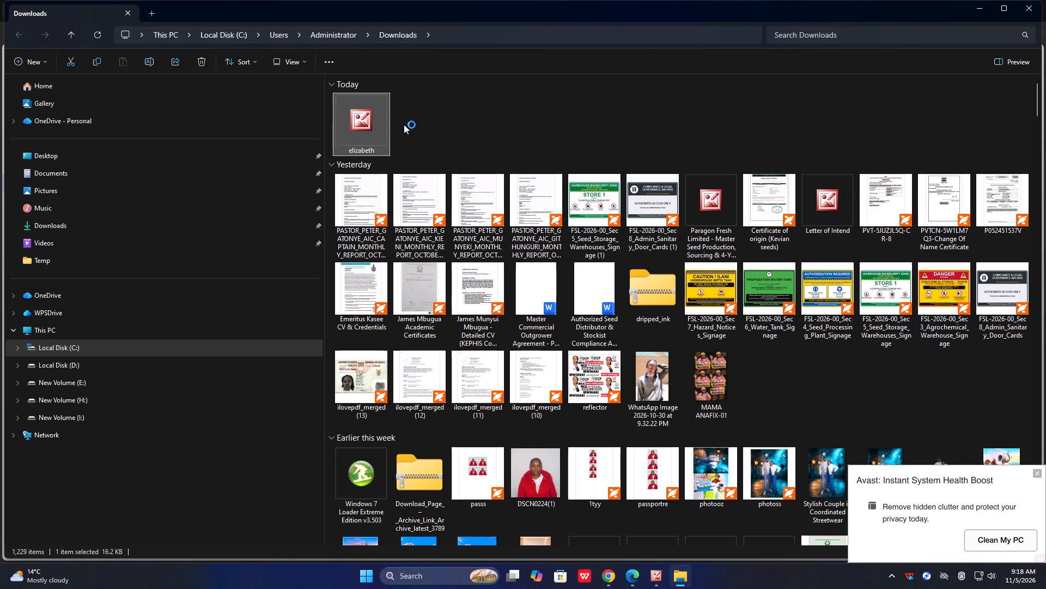
Open the elizabeth document from Downloads with Word, and dismiss the Avast notification.
{"action": "right_click", "coordinate": [357, 118]}
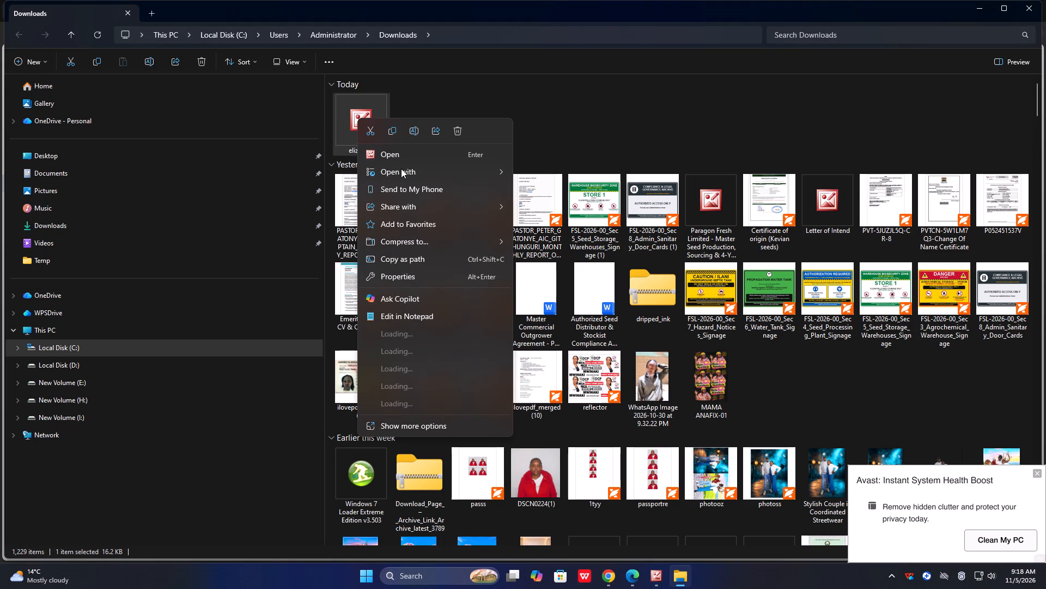
{"action": "left_click", "coordinate": [414, 171]}
{"action": "left_click", "coordinate": [548, 191]}
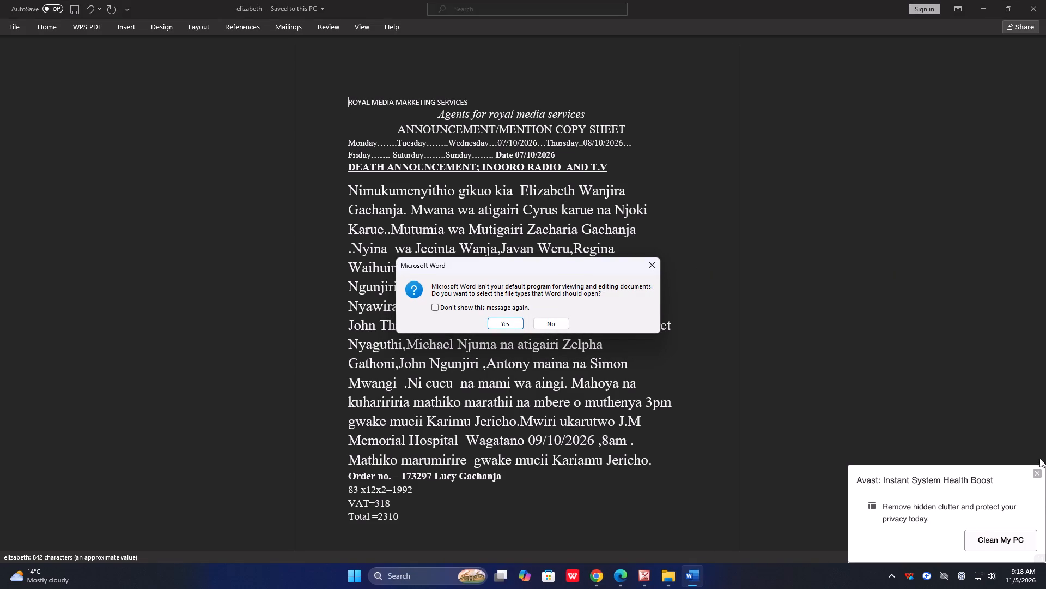
{"action": "left_click", "coordinate": [1041, 472]}
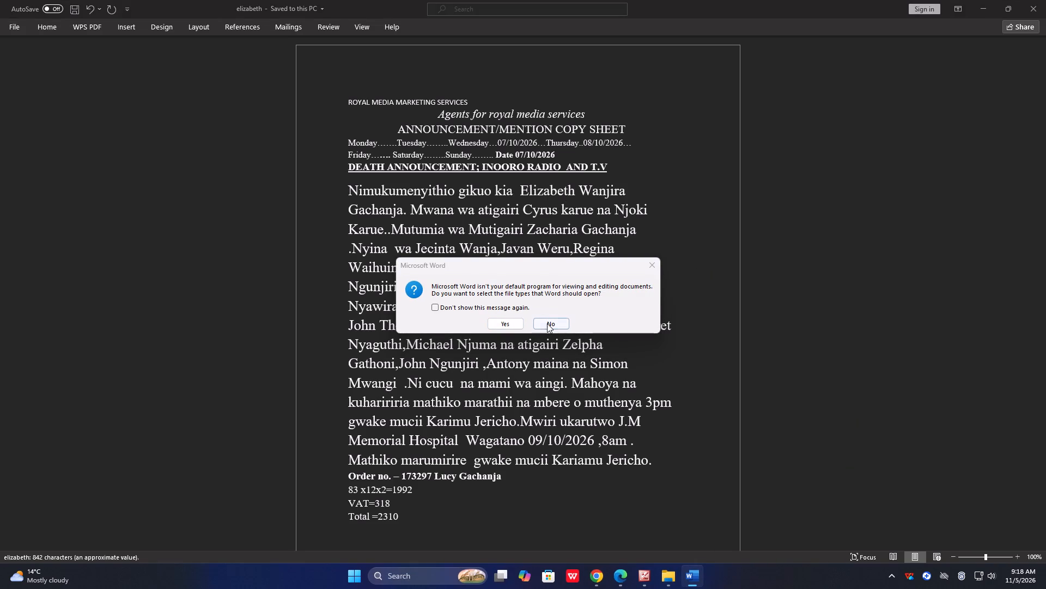
Agree to select the file types Word should open by default, and dismiss the default apps notice.
{"action": "left_click", "coordinate": [511, 327]}
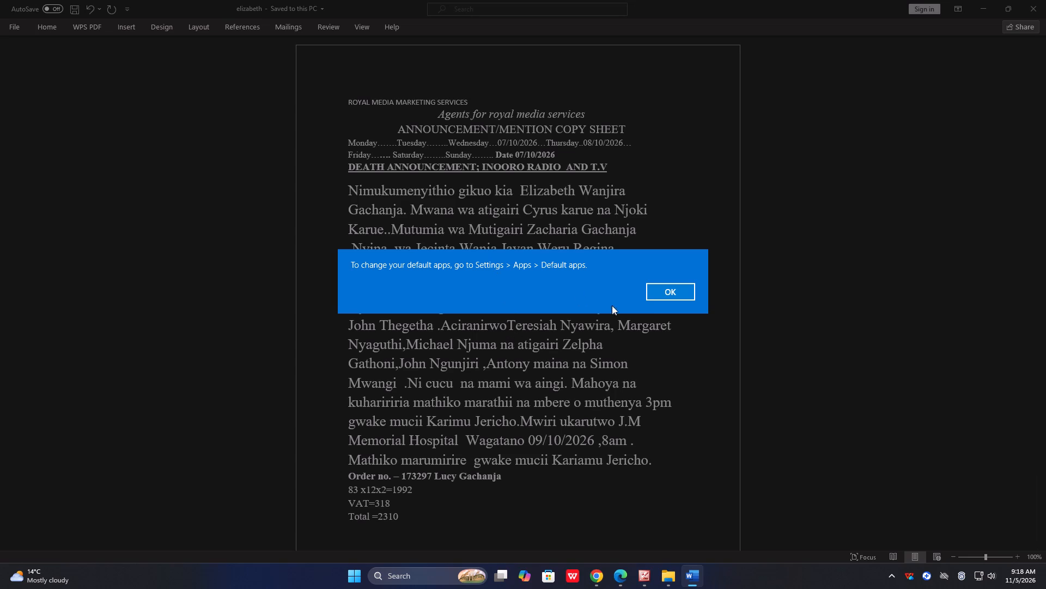
{"action": "left_click", "coordinate": [648, 298]}
Look through the elizabeth announcement copy sheet, from its heading to the order number, VAT and total lines.
{"action": "scroll", "coordinate": [504, 245], "scroll_direction": "down", "scroll_amount": 7}
{"action": "scroll", "coordinate": [504, 245], "scroll_direction": "up", "scroll_amount": 11}
{"action": "scroll", "coordinate": [419, 82], "scroll_direction": "down", "scroll_amount": 1}
{"action": "scroll", "coordinate": [489, 123], "scroll_direction": "up", "scroll_amount": 2}
{"action": "scroll", "coordinate": [477, 148], "scroll_direction": "down", "scroll_amount": 2}
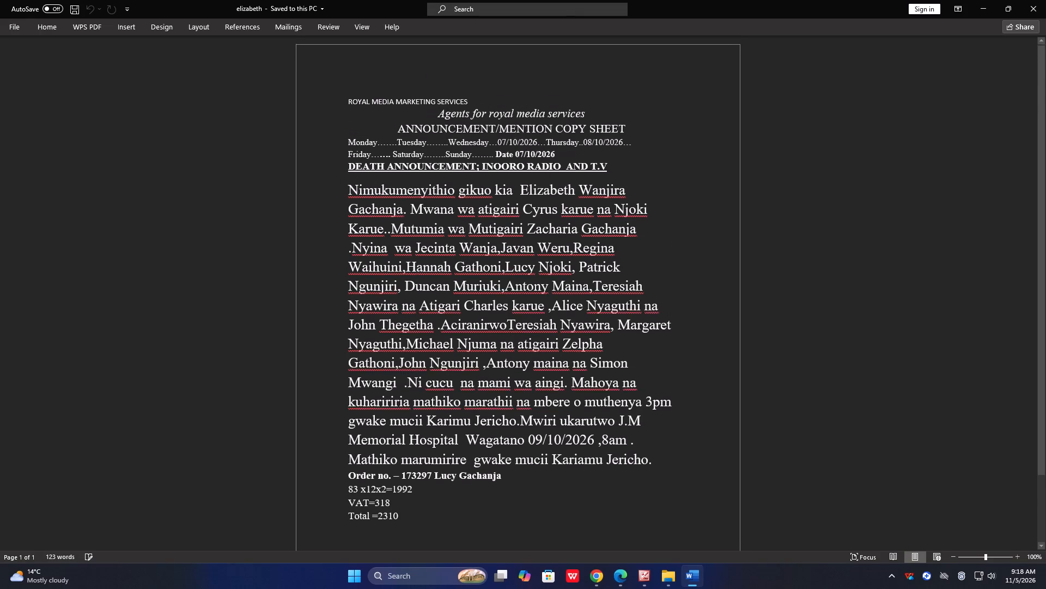
{"action": "scroll", "coordinate": [479, 153], "scroll_direction": "down", "scroll_amount": 3}
{"action": "scroll", "coordinate": [483, 179], "scroll_direction": "up", "scroll_amount": 6}
{"action": "scroll", "coordinate": [0, 103], "scroll_direction": "up", "scroll_amount": 10}
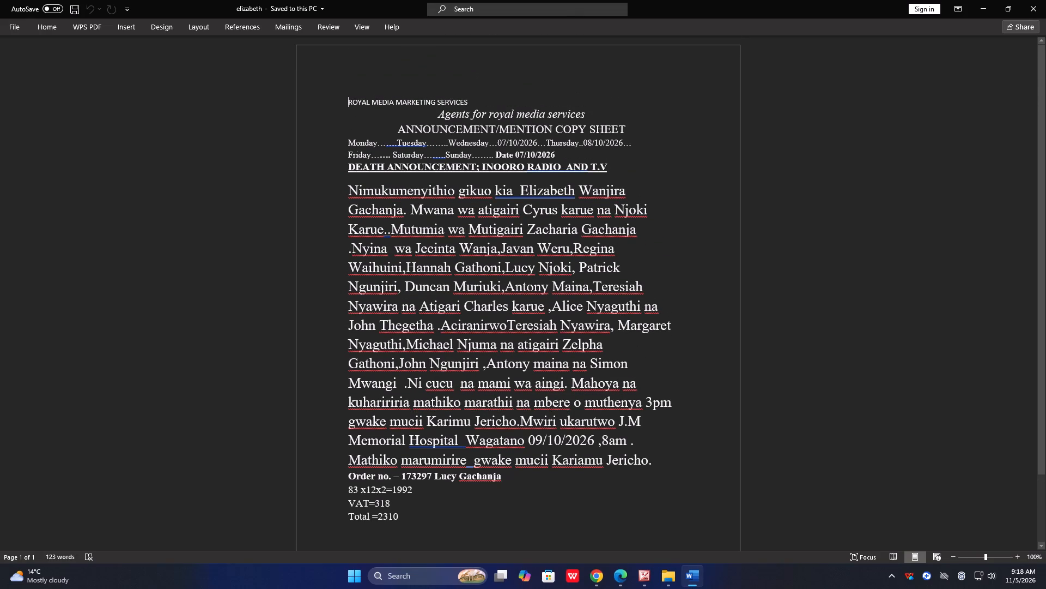
{"action": "scroll", "coordinate": [0, 94], "scroll_direction": "down", "scroll_amount": 1}
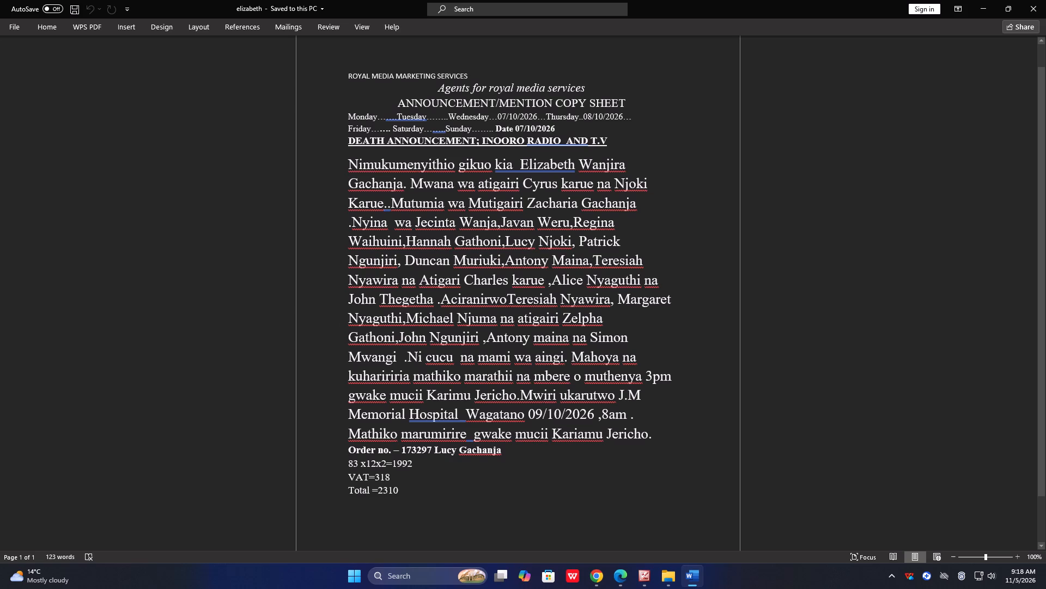
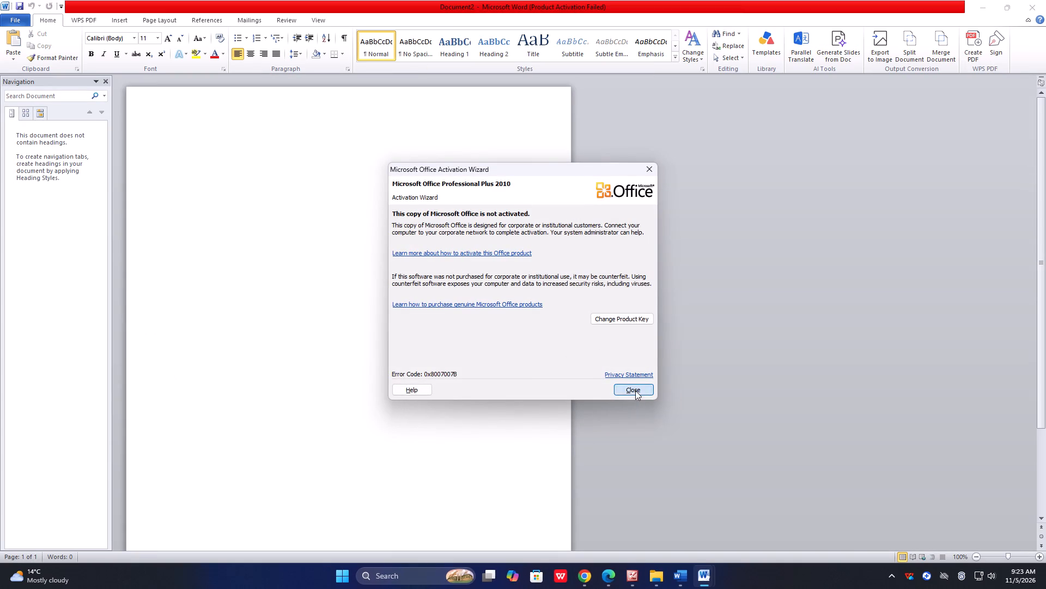
Bring up the paste and formatting options for the body of the blank document.
{"action": "right_click", "coordinate": [403, 296]}
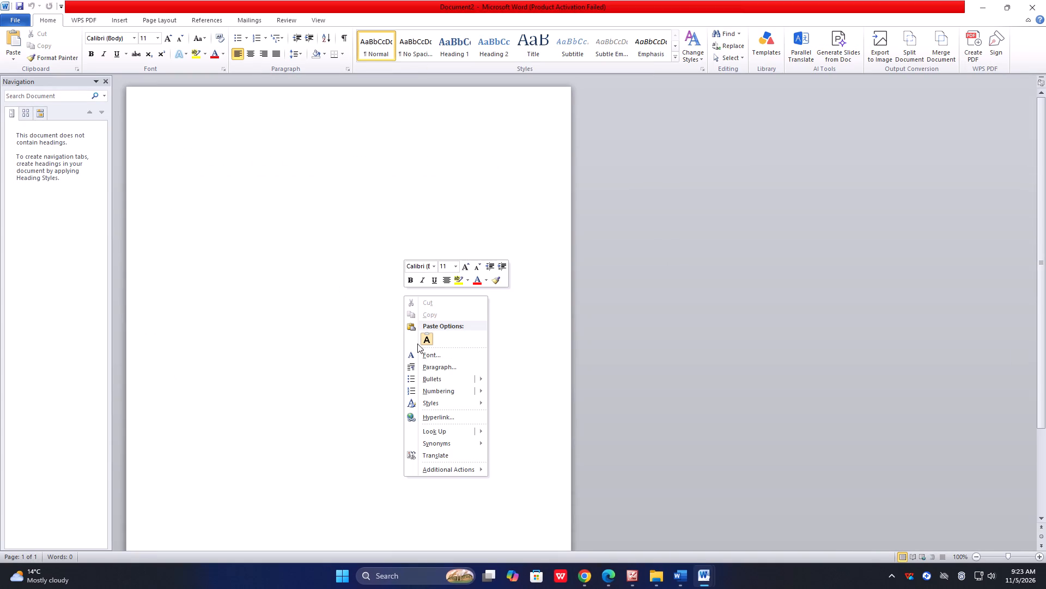
Paste the copied valuation report message into the blank document as text only and enlarge all of it to 14 pt.
{"action": "left_click", "coordinate": [426, 338]}
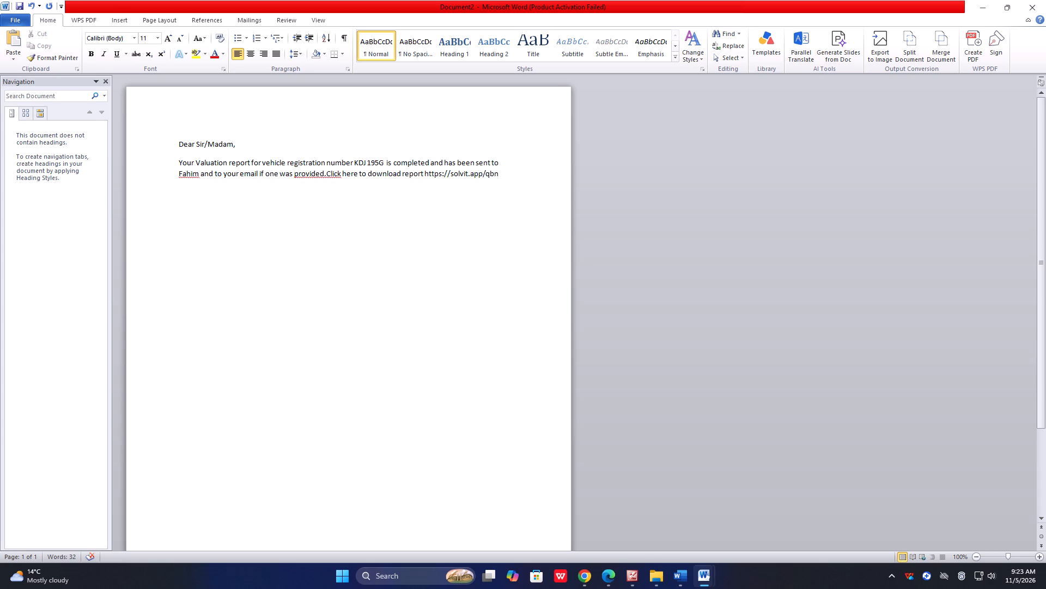
{"action": "left_click_drag", "start_coordinate": [502, 178], "coordinate": [161, 163]}
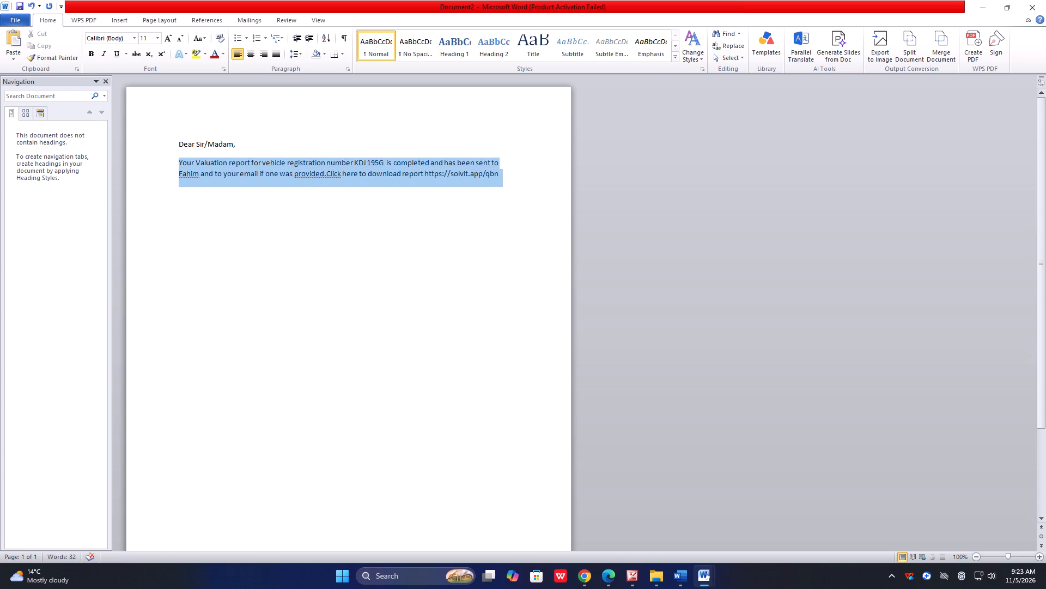
{"action": "left_click_drag", "start_coordinate": [161, 163], "coordinate": [165, 152]}
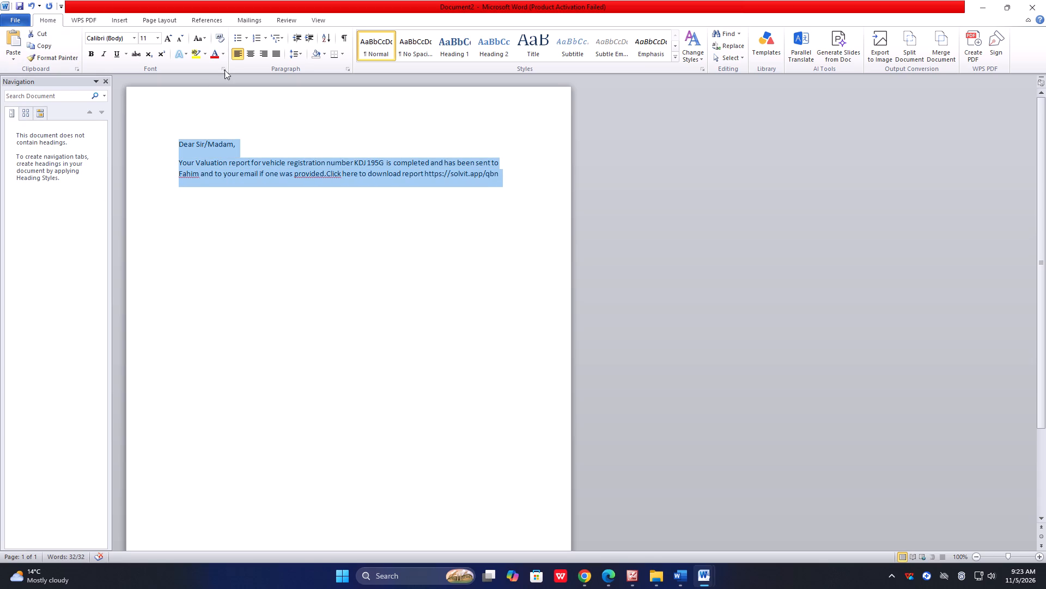
{"action": "left_click", "coordinate": [170, 34]}
{"action": "left_click", "coordinate": [170, 34]}
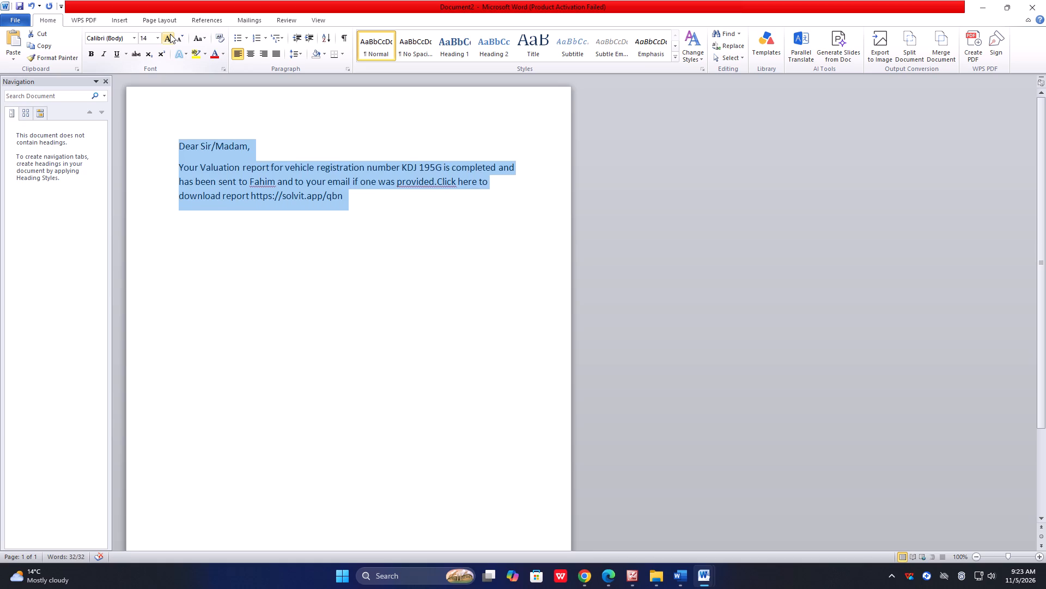
{"action": "left_click", "coordinate": [403, 309]}
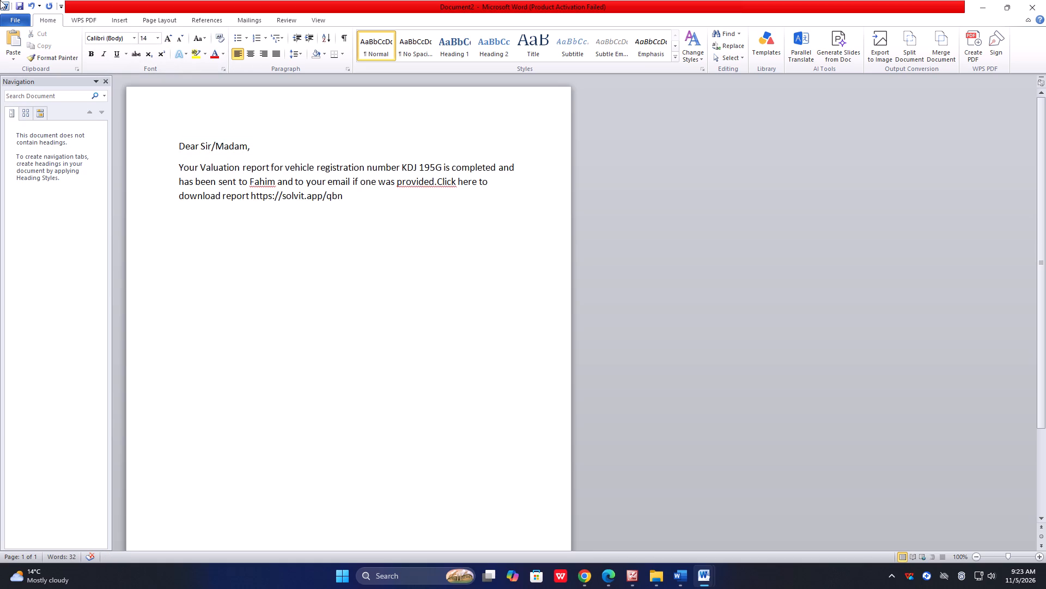
Print one copy of the valuation message document.
{"action": "left_click", "coordinate": [11, 17]}
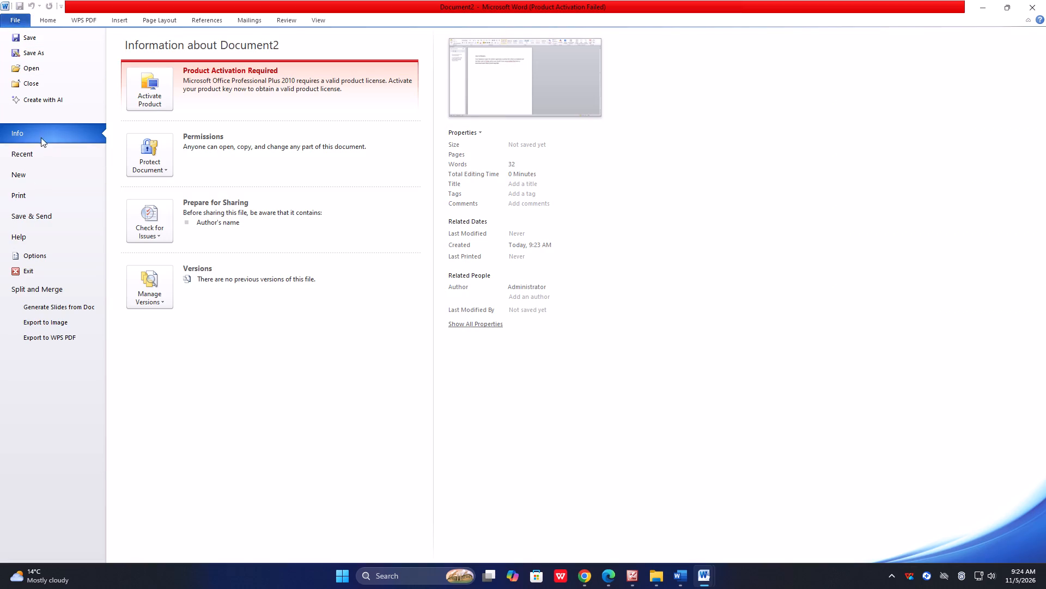
{"action": "left_click", "coordinate": [38, 196]}
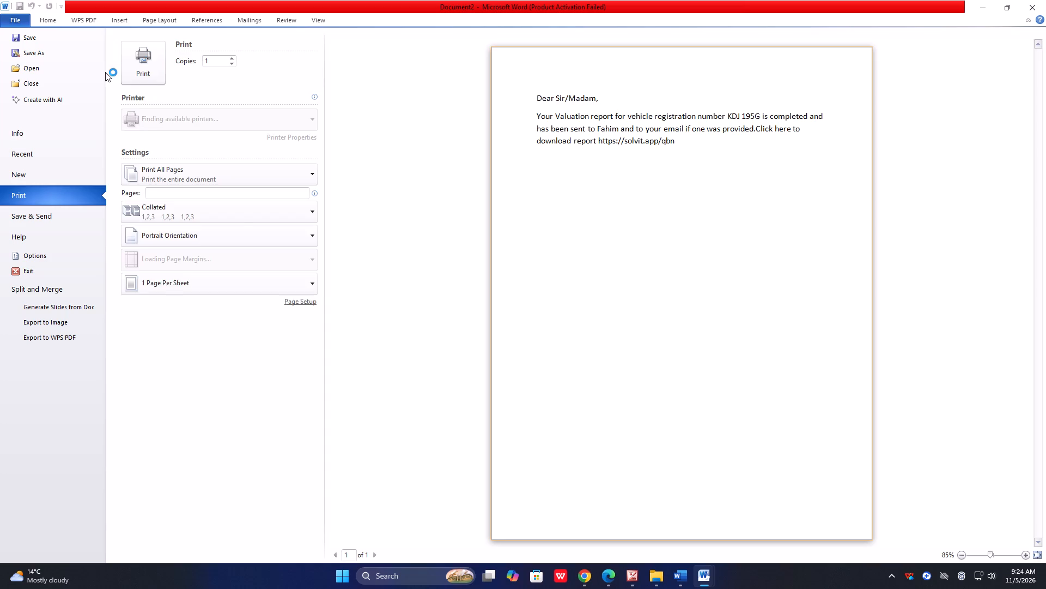
{"action": "left_click", "coordinate": [137, 68]}
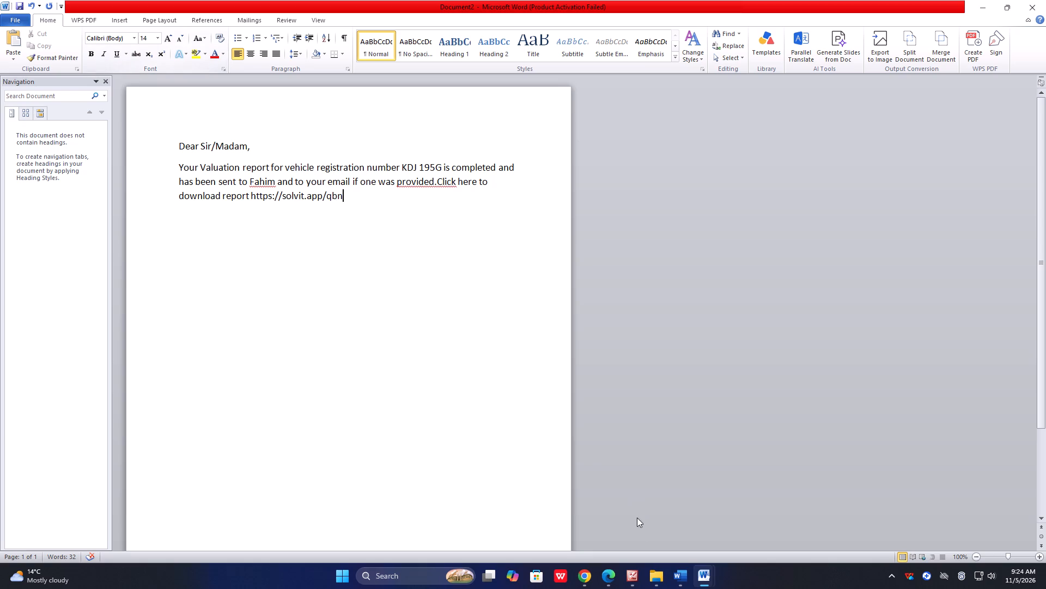
Switch to File Explorer and open the picture WhatsApp Image 2026-11-05 at 9.08.23 AM from the Downloads folder.
{"action": "left_click", "coordinate": [658, 573]}
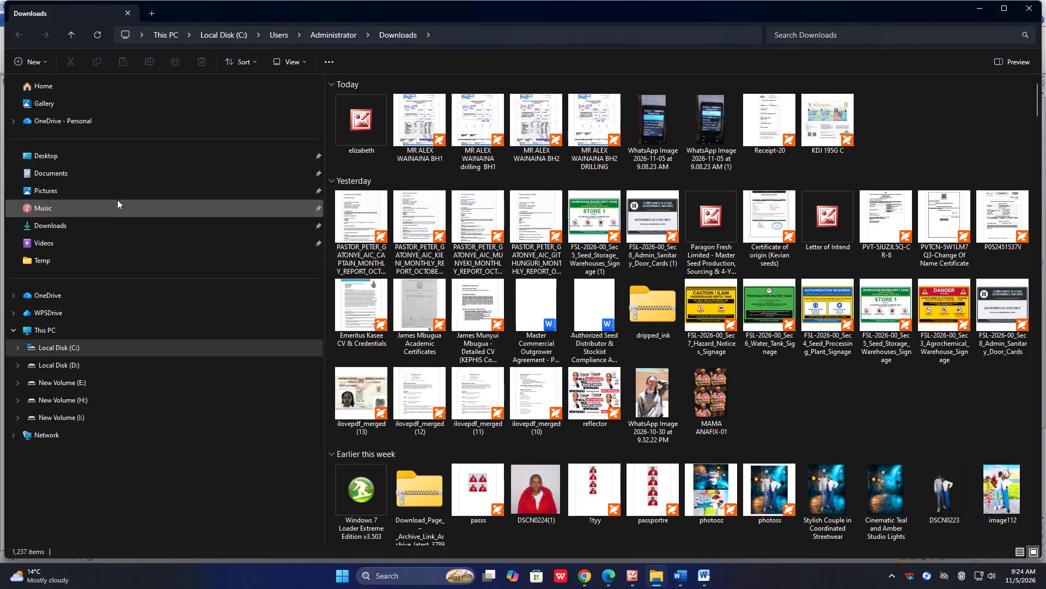
{"action": "left_click", "coordinate": [101, 230]}
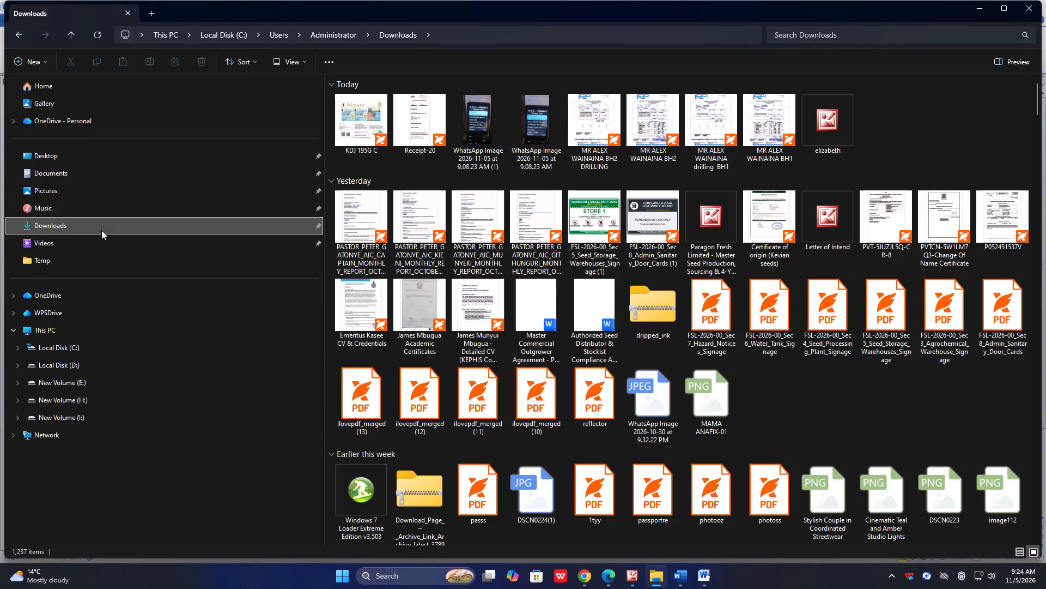
{"action": "double_click", "coordinate": [531, 130]}
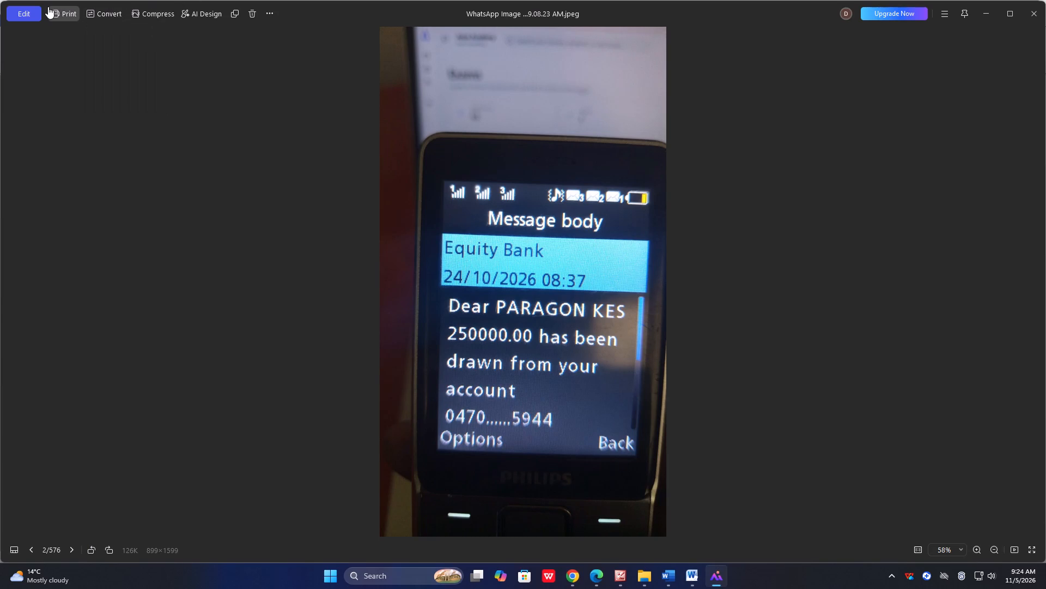
Start printing the opened photo of the Equity Bank phone message.
{"action": "left_click", "coordinate": [59, 11]}
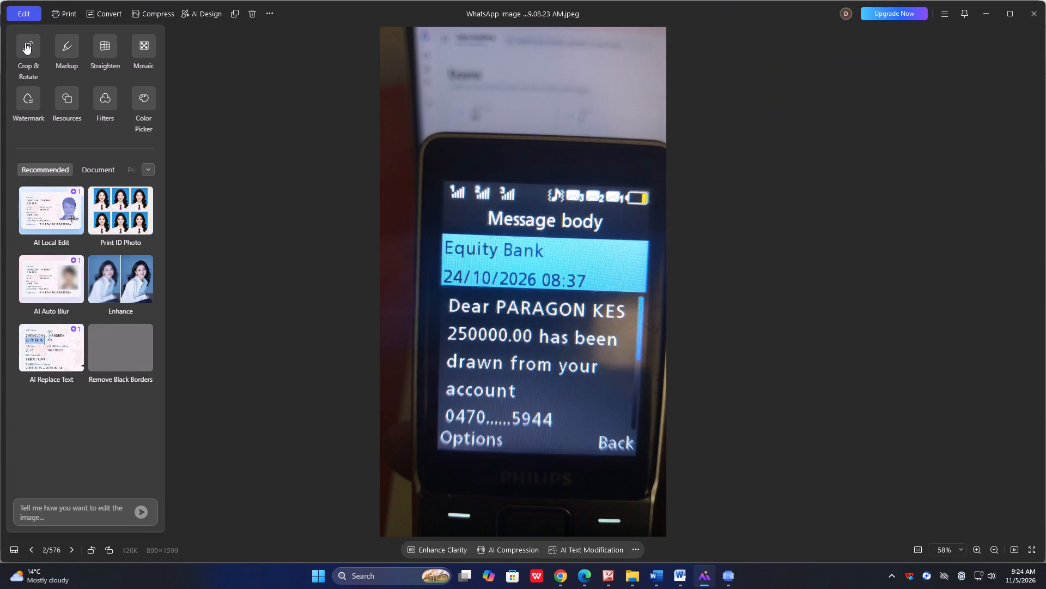
In WPS Photos, crop the Equity Bank message photo around the phone to about 734 × 1251 px and apply the crop.
{"action": "left_click", "coordinate": [25, 43]}
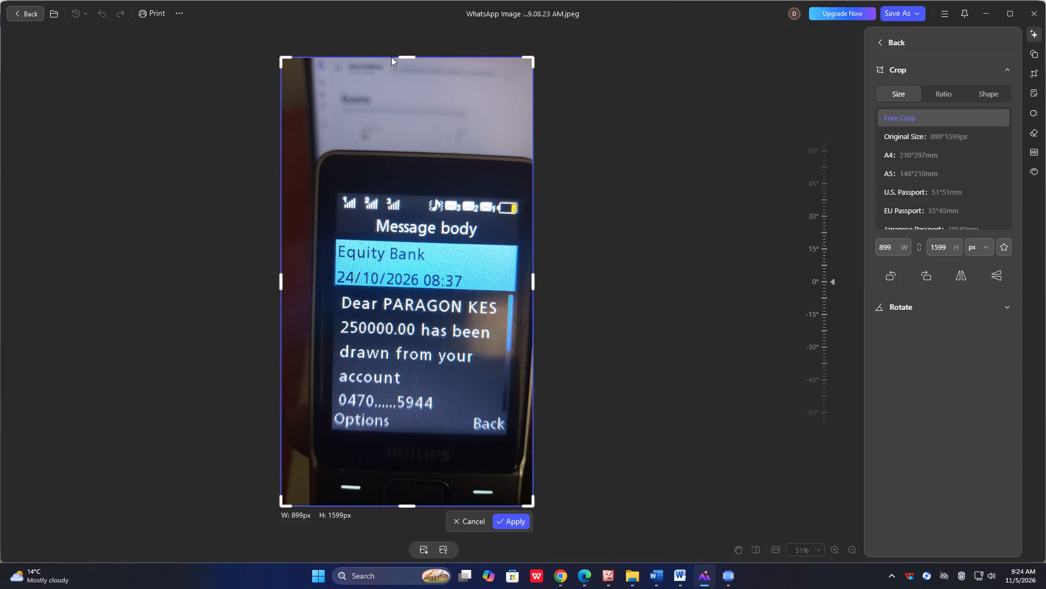
{"action": "left_click_drag", "start_coordinate": [405, 56], "coordinate": [385, 153]}
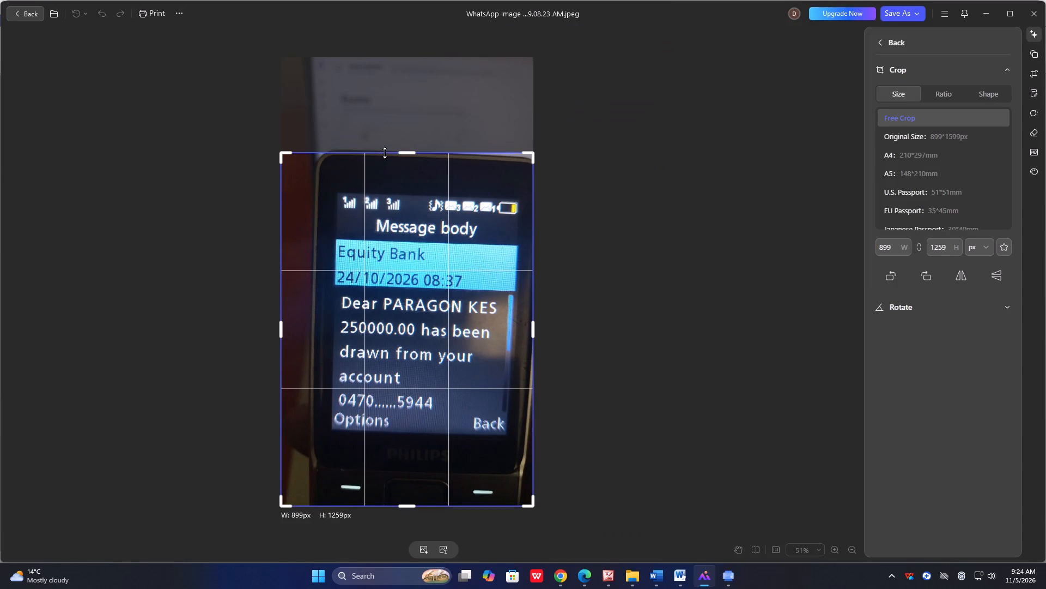
{"action": "left_click_drag", "start_coordinate": [385, 153], "coordinate": [384, 155]}
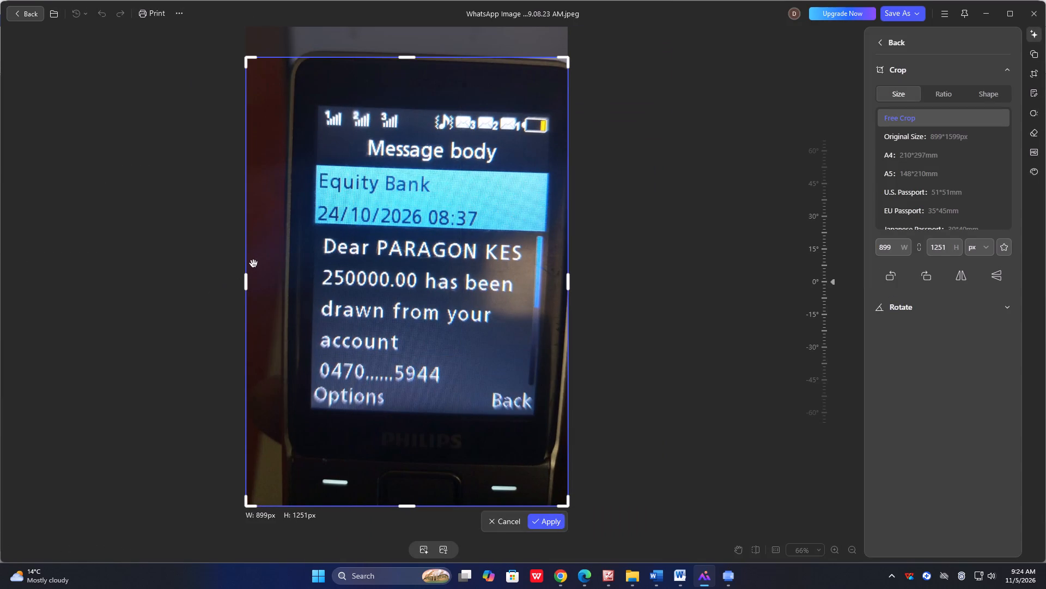
{"action": "left_click_drag", "start_coordinate": [246, 278], "coordinate": [278, 284]}
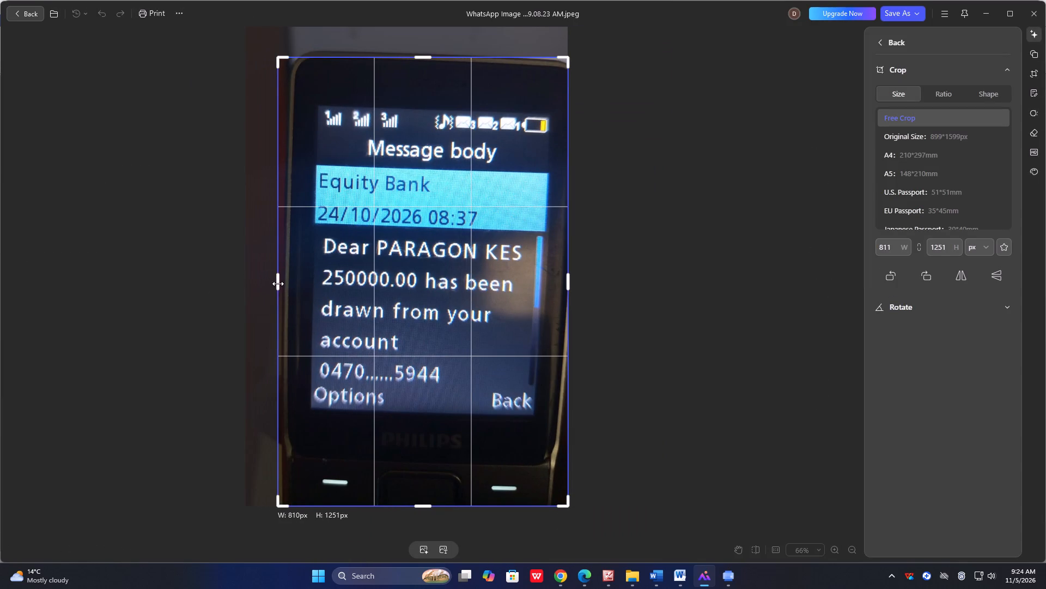
{"action": "left_click_drag", "start_coordinate": [278, 284], "coordinate": [289, 287]}
{"action": "left_click_drag", "start_coordinate": [548, 285], "coordinate": [547, 285]}
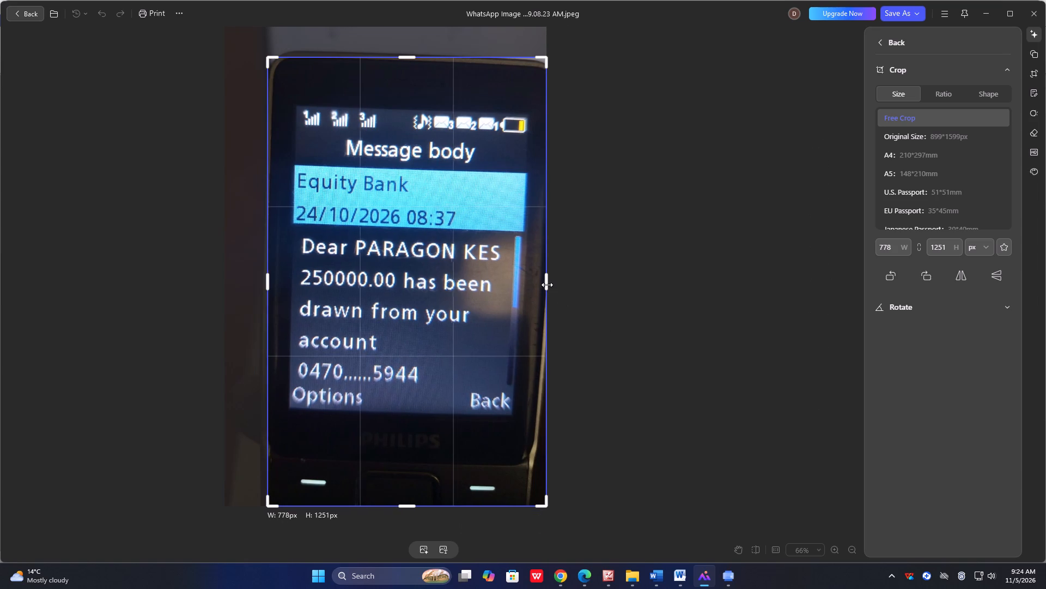
{"action": "left_click_drag", "start_coordinate": [547, 285], "coordinate": [531, 297]}
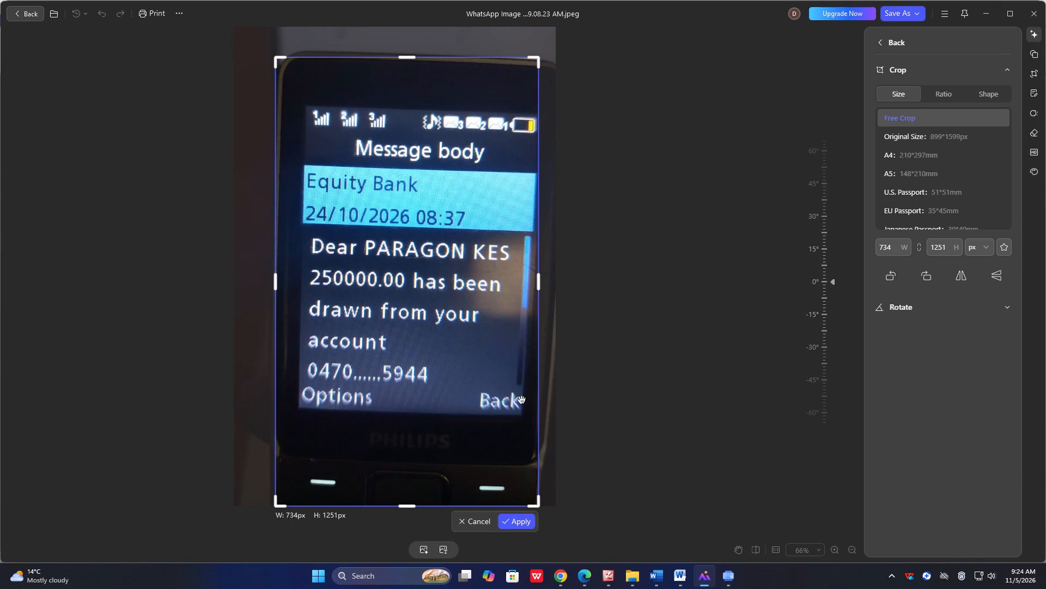
{"action": "left_click", "coordinate": [528, 520]}
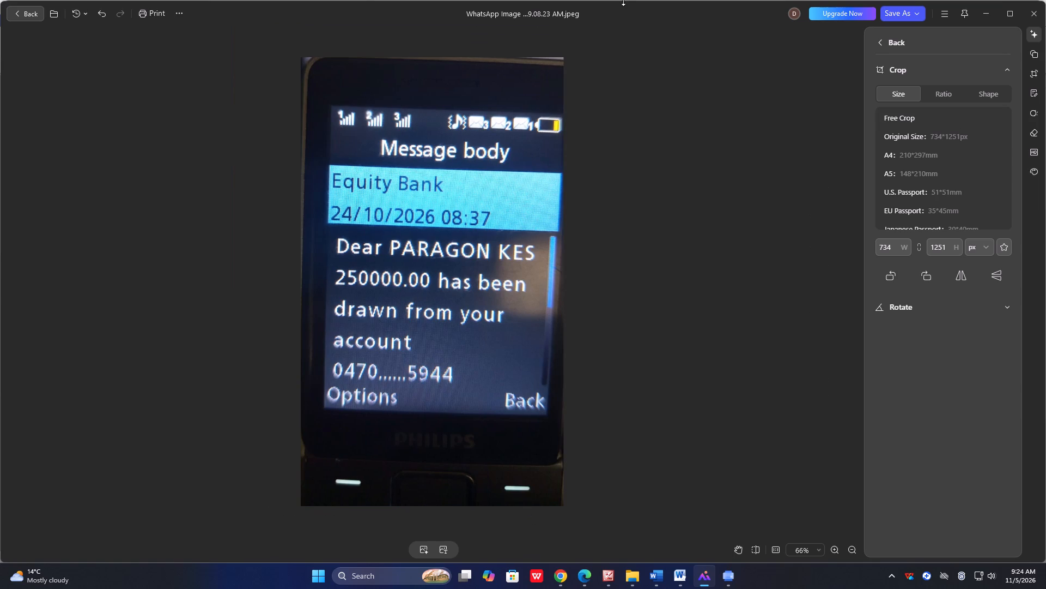
Print only the cropped Equity Bank photo on the EPSON L3250 Series, one portrait copy on 4 x 6 in paper.
{"action": "left_click", "coordinate": [140, 15]}
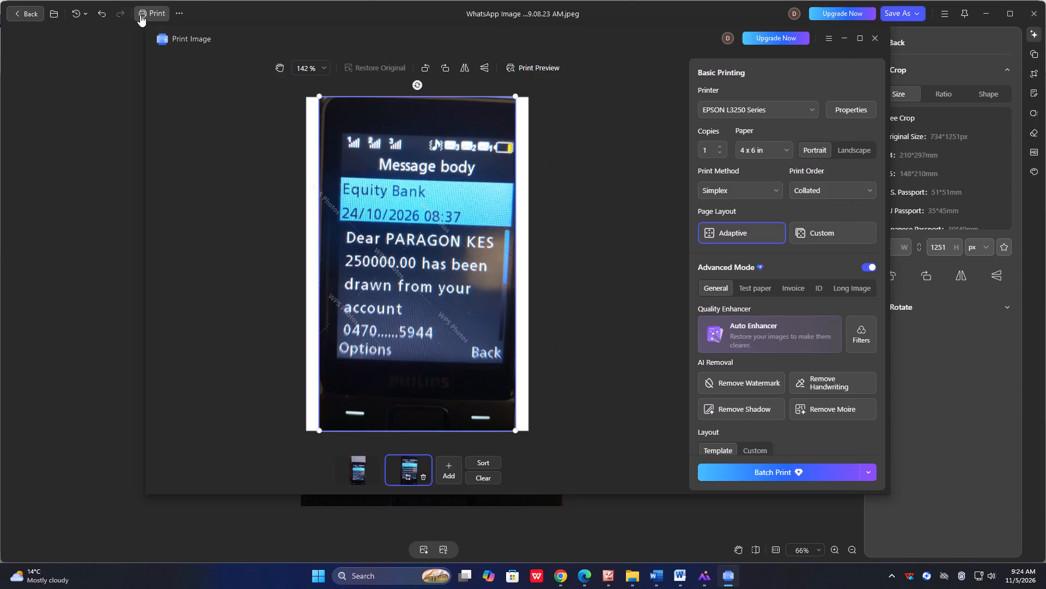
{"action": "left_click", "coordinate": [880, 41]}
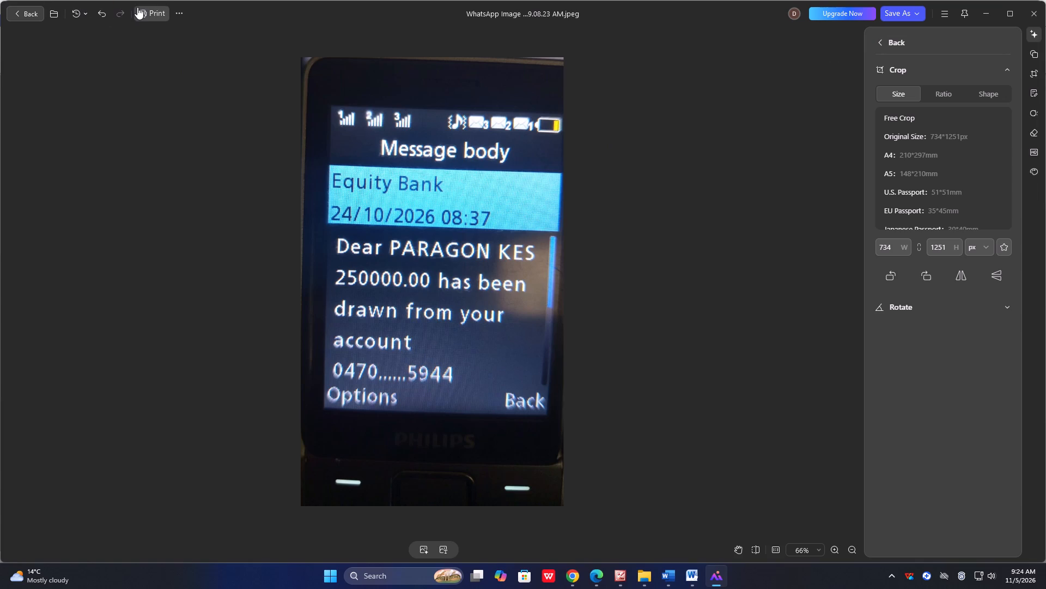
{"action": "left_click", "coordinate": [141, 9]}
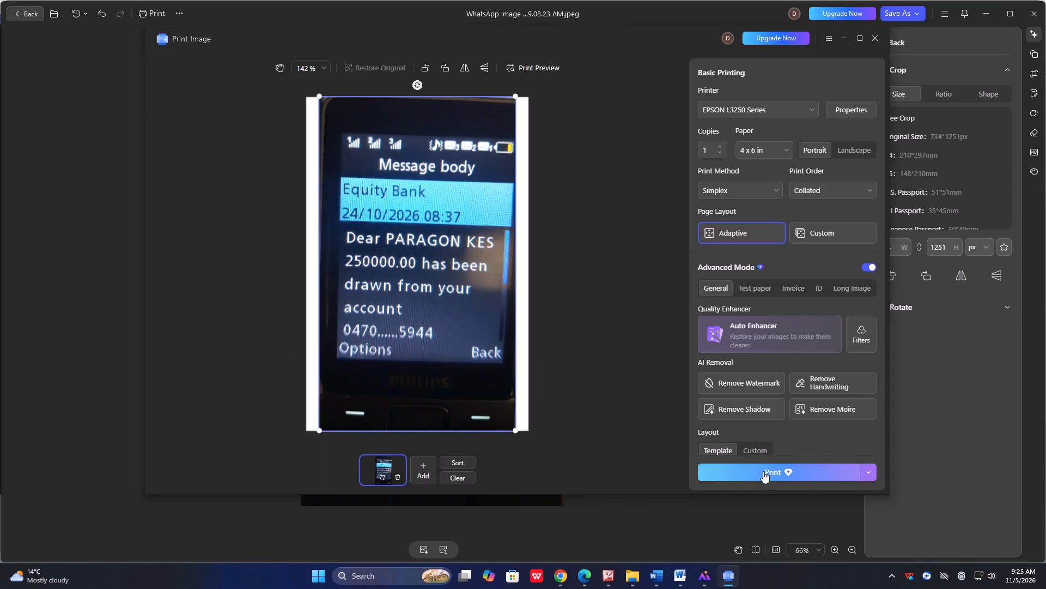
{"action": "left_click", "coordinate": [763, 471]}
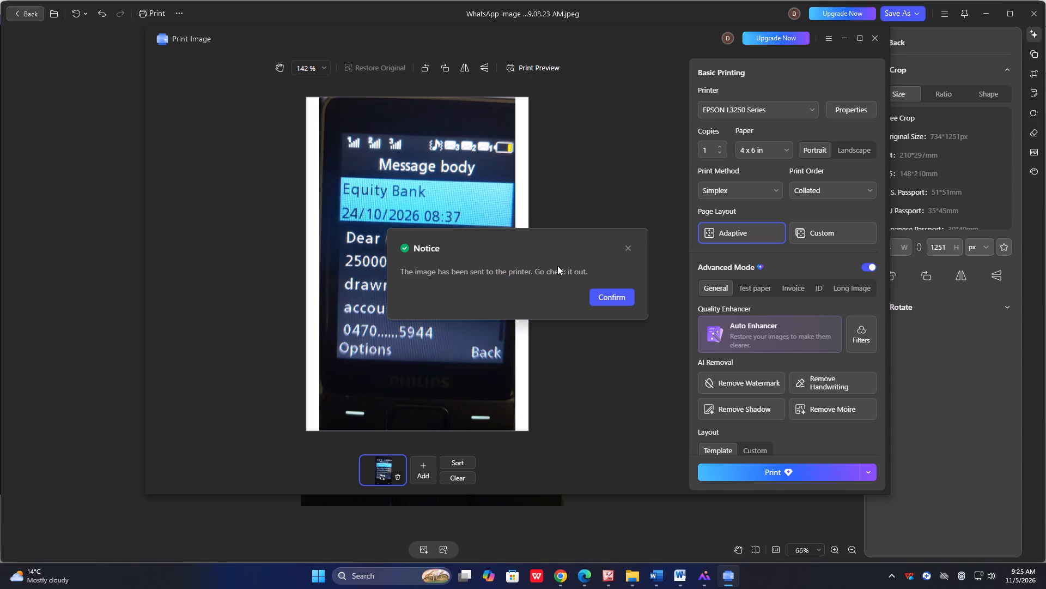
Dismiss the print notice, close the Print Image window and minimize the Equity Bank photo to get back to the Downloads folder.
{"action": "left_click", "coordinate": [628, 248]}
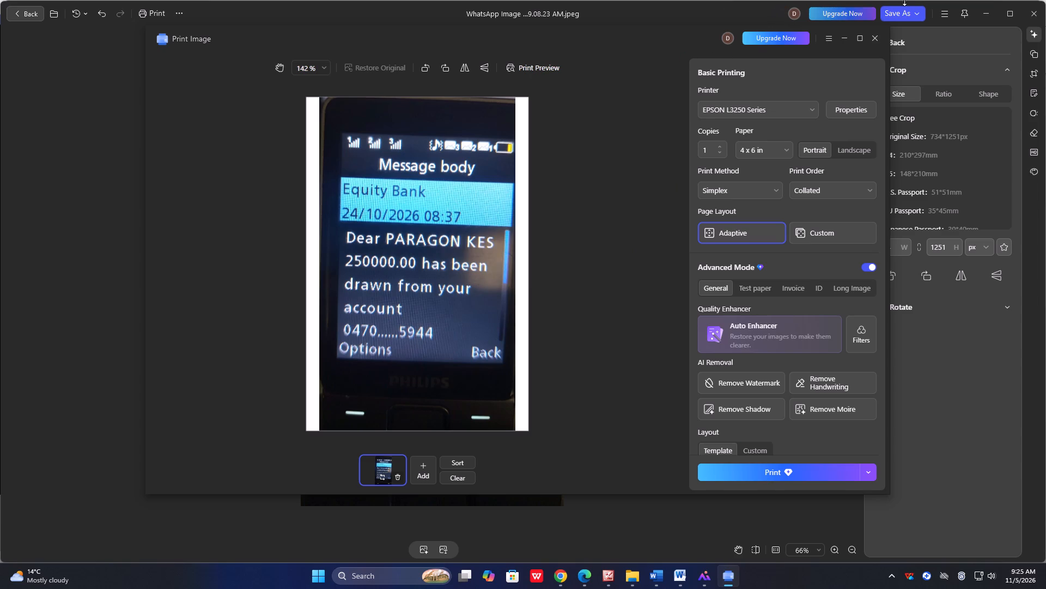
{"action": "left_click", "coordinate": [872, 35]}
{"action": "left_click", "coordinate": [984, 13]}
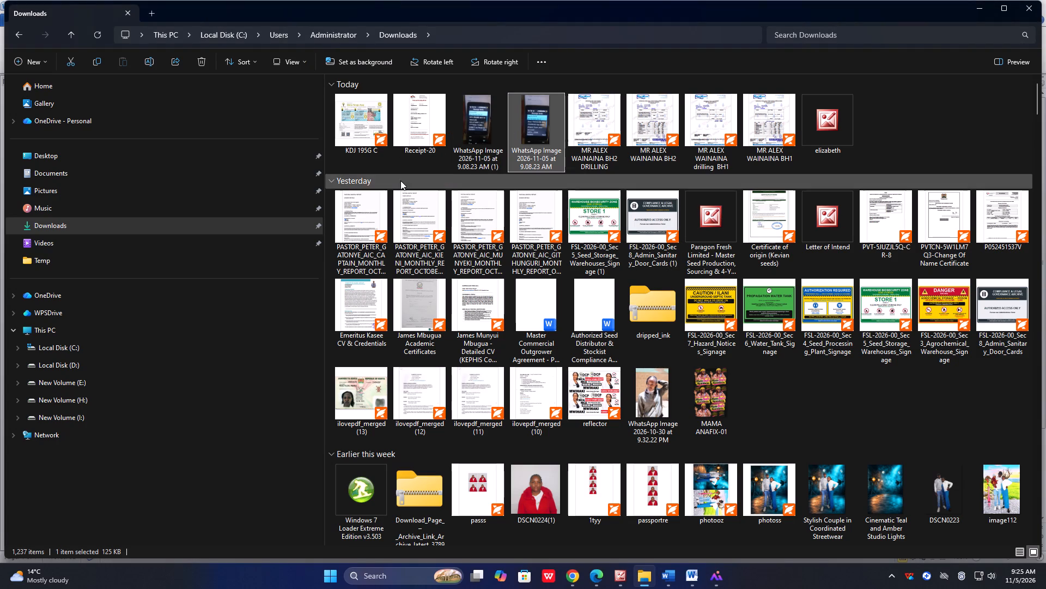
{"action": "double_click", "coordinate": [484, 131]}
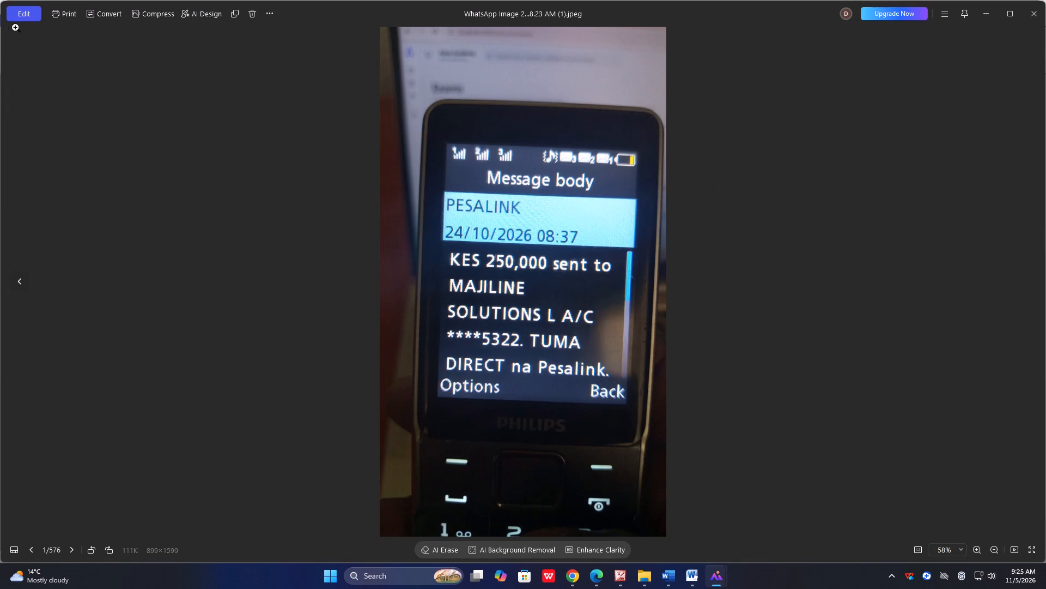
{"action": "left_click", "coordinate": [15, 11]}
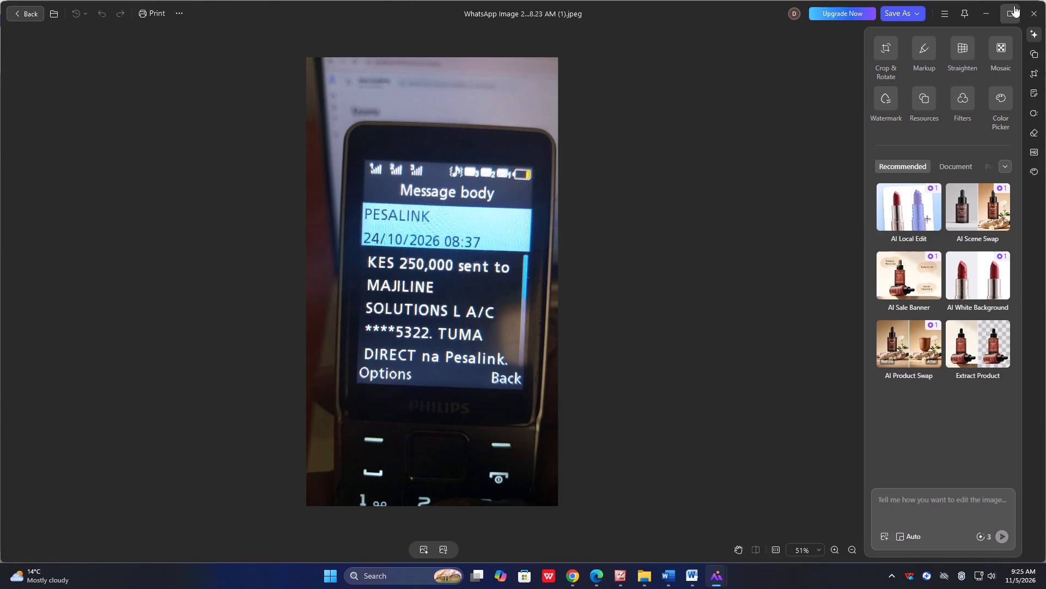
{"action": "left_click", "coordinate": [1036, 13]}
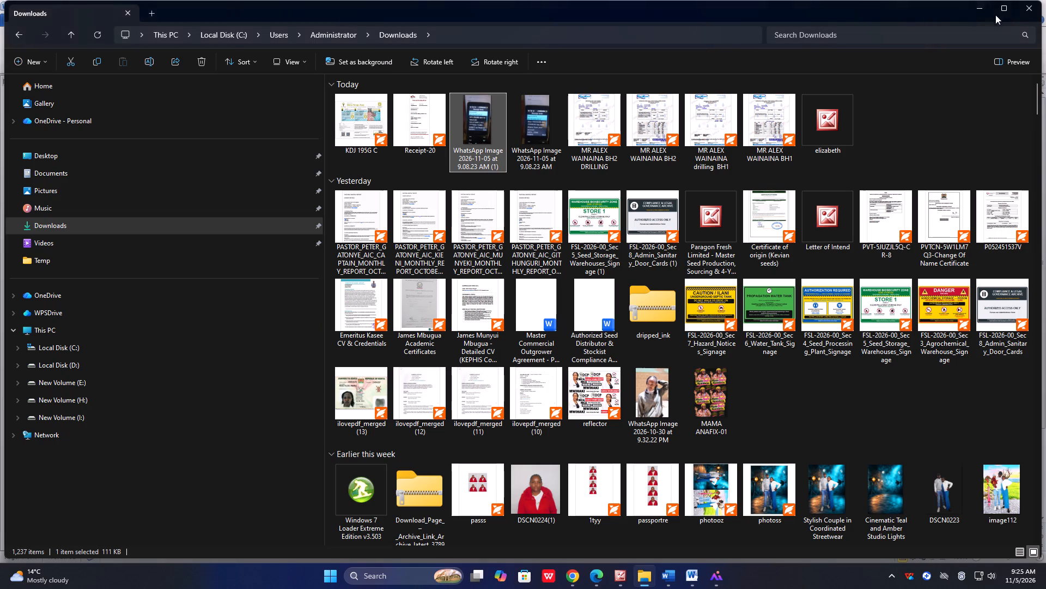
Open WhatsApp Image 2026-11-05 at 9.08.23 AM (1) from Downloads and free-crop it around the phone to about 741 × 1368 px.
{"action": "double_click", "coordinate": [482, 138]}
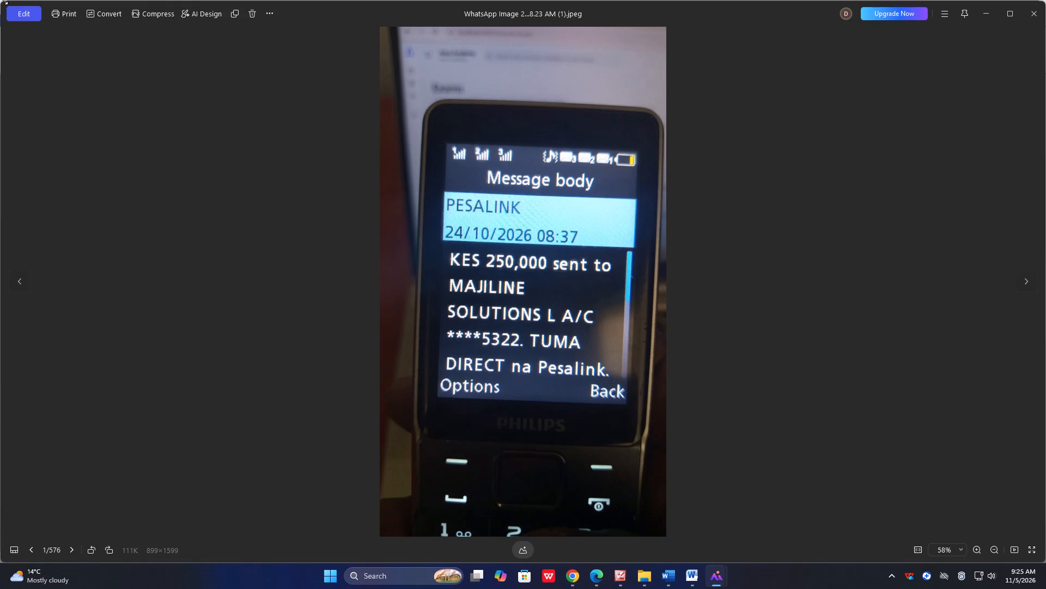
{"action": "left_click", "coordinate": [28, 42]}
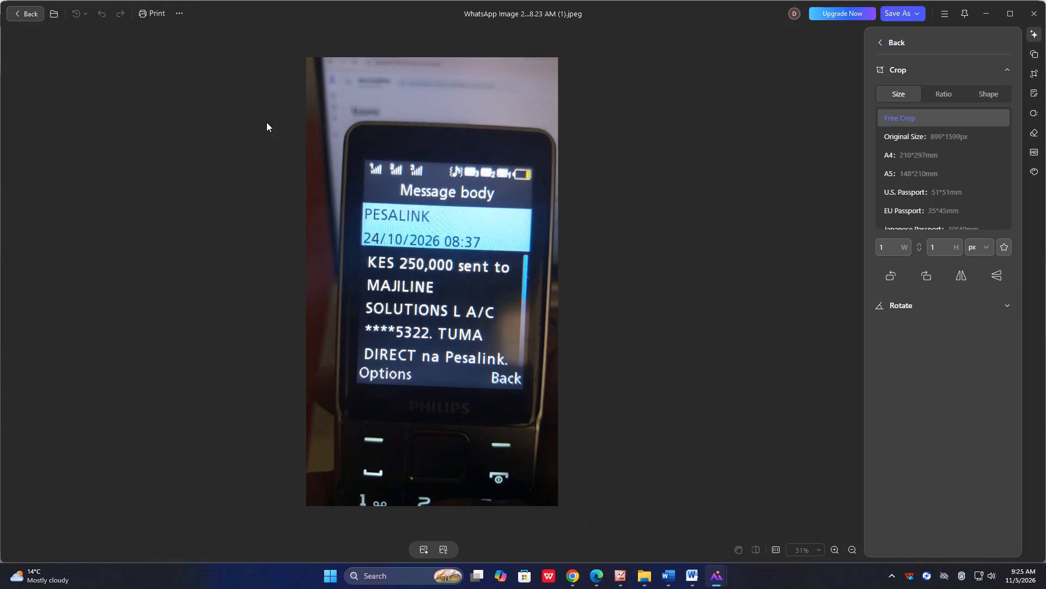
{"action": "left_click_drag", "start_coordinate": [410, 61], "coordinate": [424, 86]}
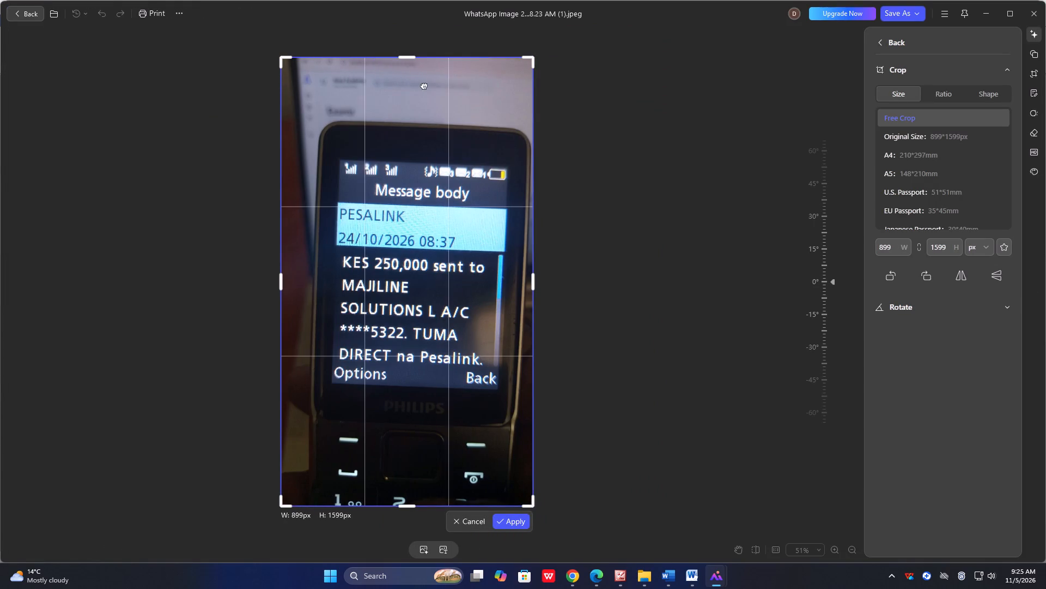
{"action": "left_click_drag", "start_coordinate": [424, 86], "coordinate": [427, 94]}
{"action": "left_click_drag", "start_coordinate": [402, 59], "coordinate": [419, 103]}
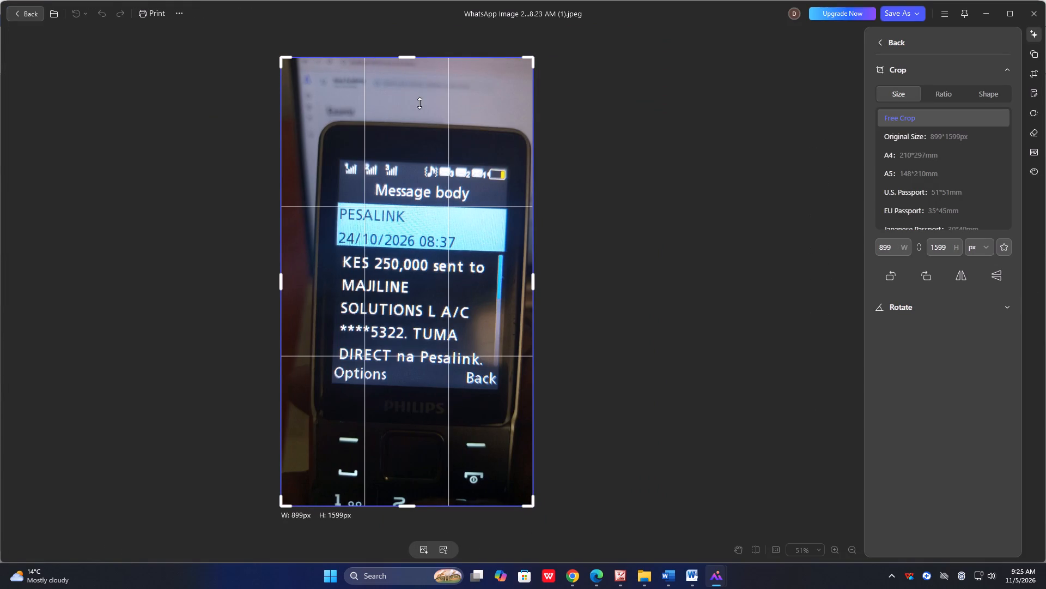
{"action": "left_click_drag", "start_coordinate": [419, 103], "coordinate": [417, 122]}
{"action": "left_click", "coordinate": [417, 122]}
{"action": "left_click_drag", "start_coordinate": [417, 124], "coordinate": [417, 127]}
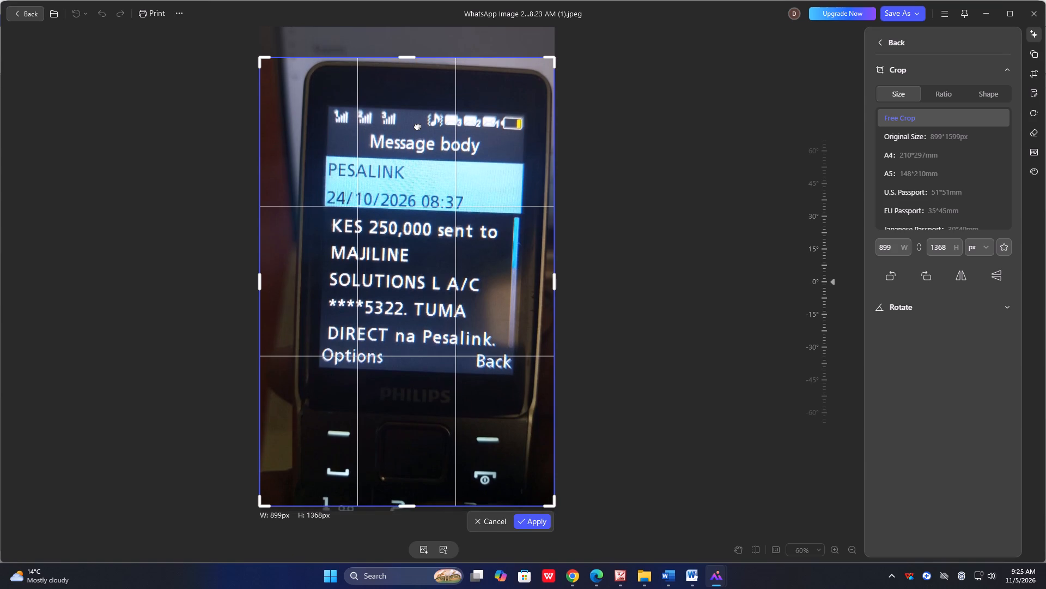
{"action": "left_click_drag", "start_coordinate": [417, 127], "coordinate": [412, 115]}
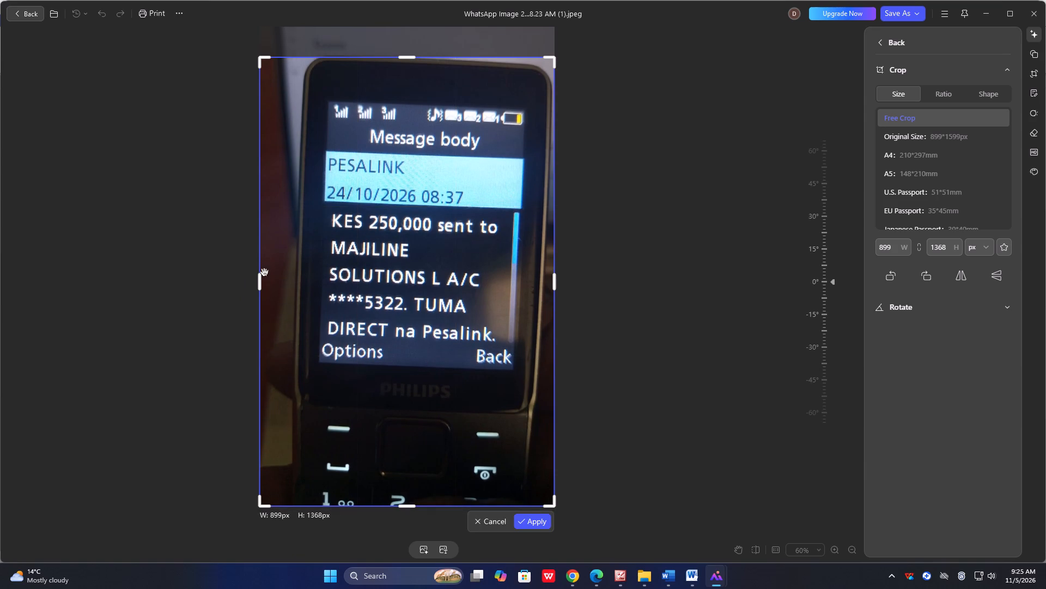
{"action": "left_click_drag", "start_coordinate": [262, 278], "coordinate": [300, 283]}
{"action": "left_click_drag", "start_coordinate": [536, 280], "coordinate": [522, 282]}
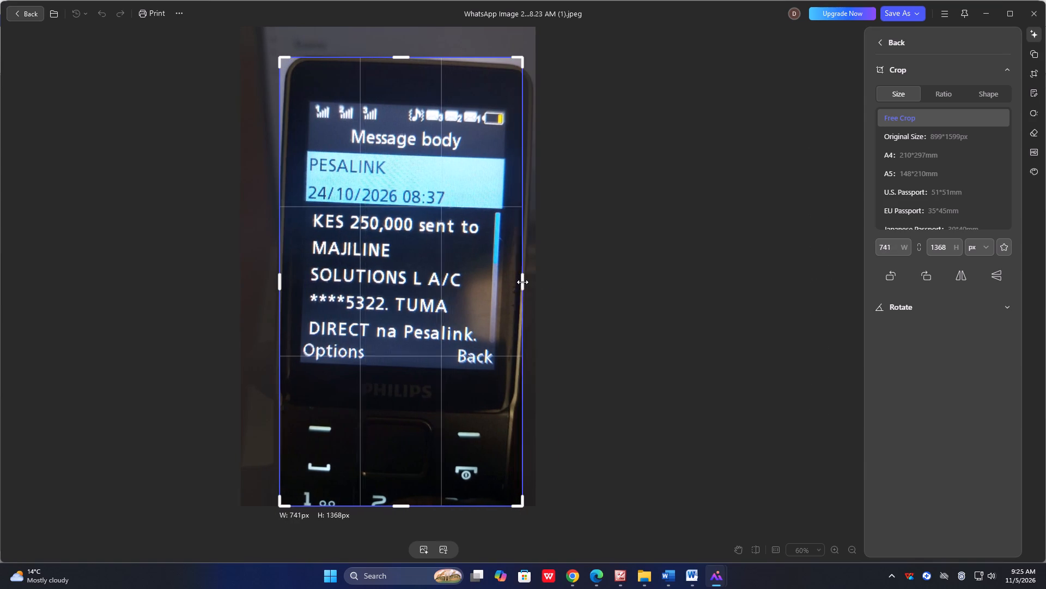
Crop the PESALINK message photo closer around the phone to about 701 × 1270 px and apply the crop.
{"action": "left_click_drag", "start_coordinate": [522, 282], "coordinate": [509, 290]}
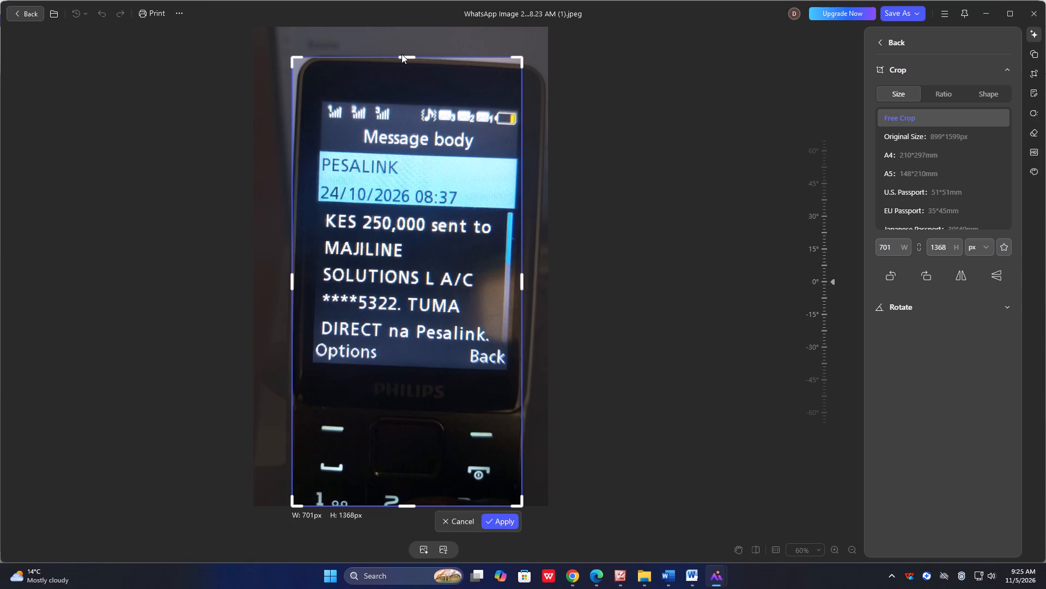
{"action": "left_click_drag", "start_coordinate": [404, 58], "coordinate": [415, 85]}
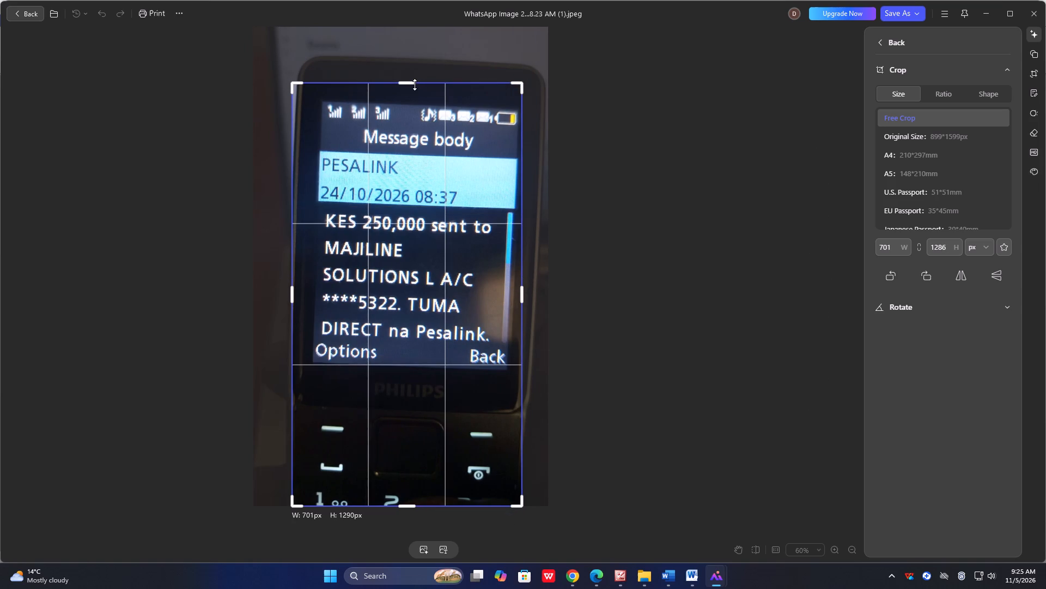
{"action": "left_click_drag", "start_coordinate": [415, 85], "coordinate": [417, 89]}
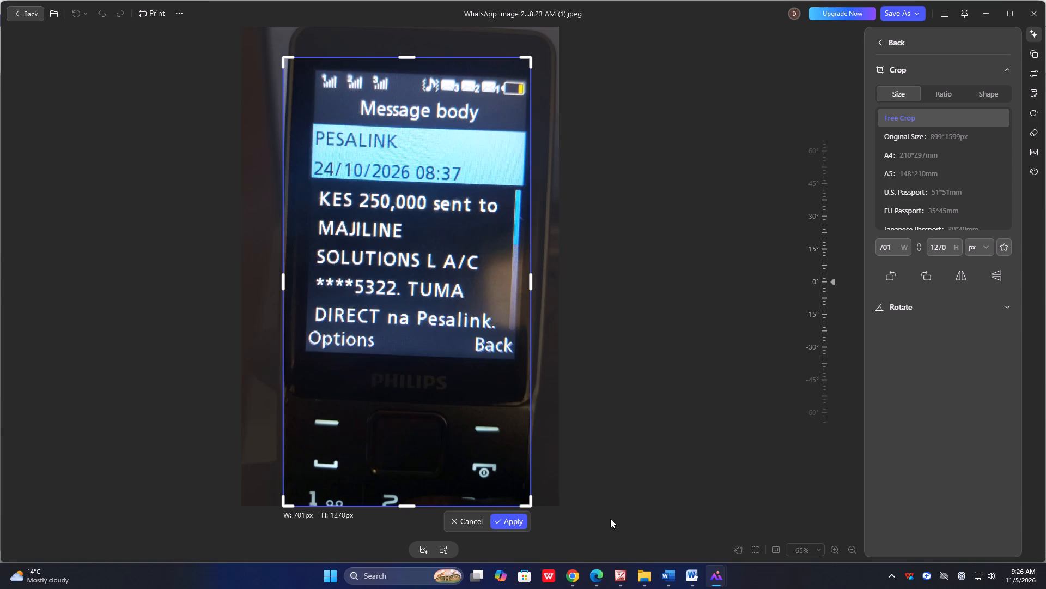
{"action": "left_click", "coordinate": [513, 521]}
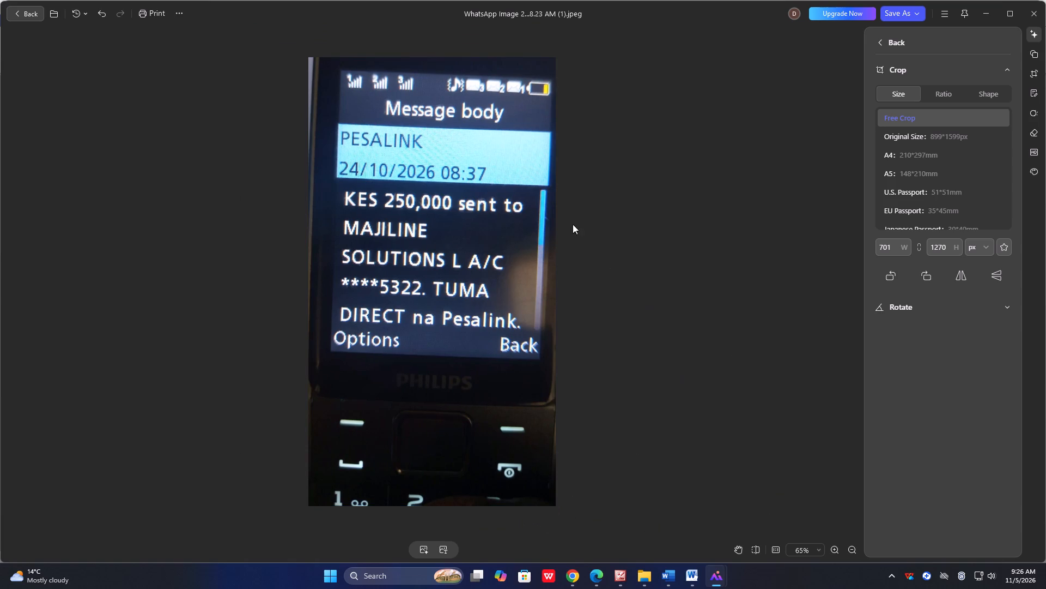
Print the cropped PESALINK photo on the EPSON L3250 Series, one portrait copy on 4 x 6 in paper.
{"action": "left_click", "coordinate": [154, 17]}
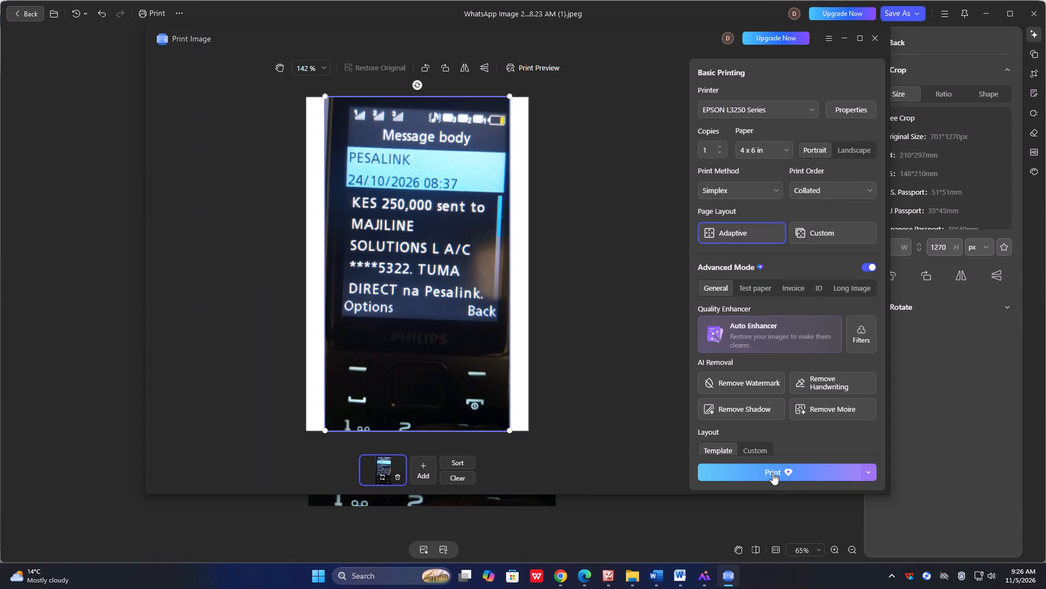
{"action": "left_click", "coordinate": [768, 470]}
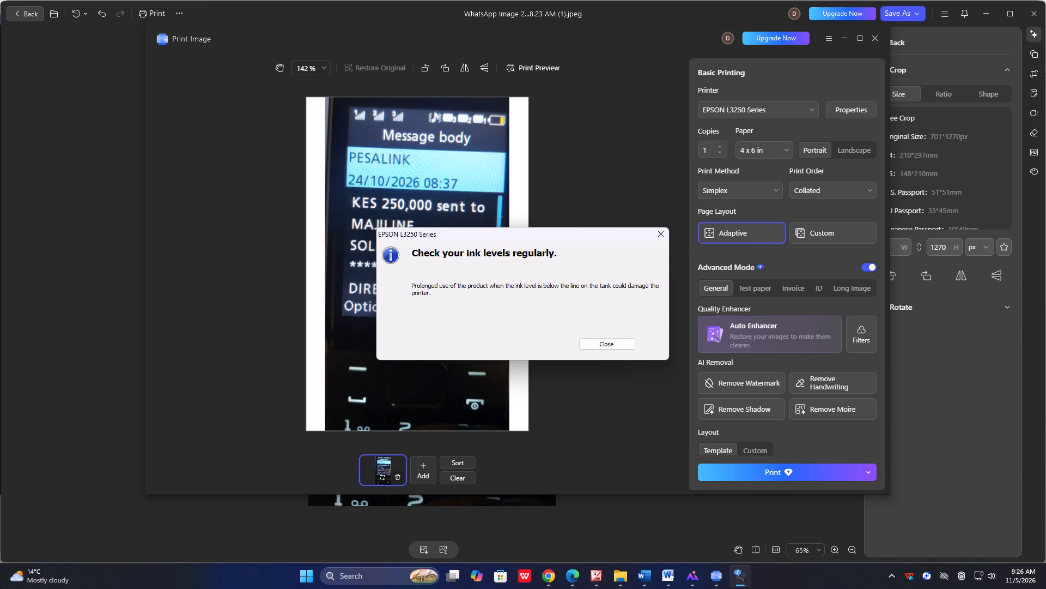
Switch to the elizabeth announcement document in Word.
{"action": "left_click", "coordinate": [643, 576]}
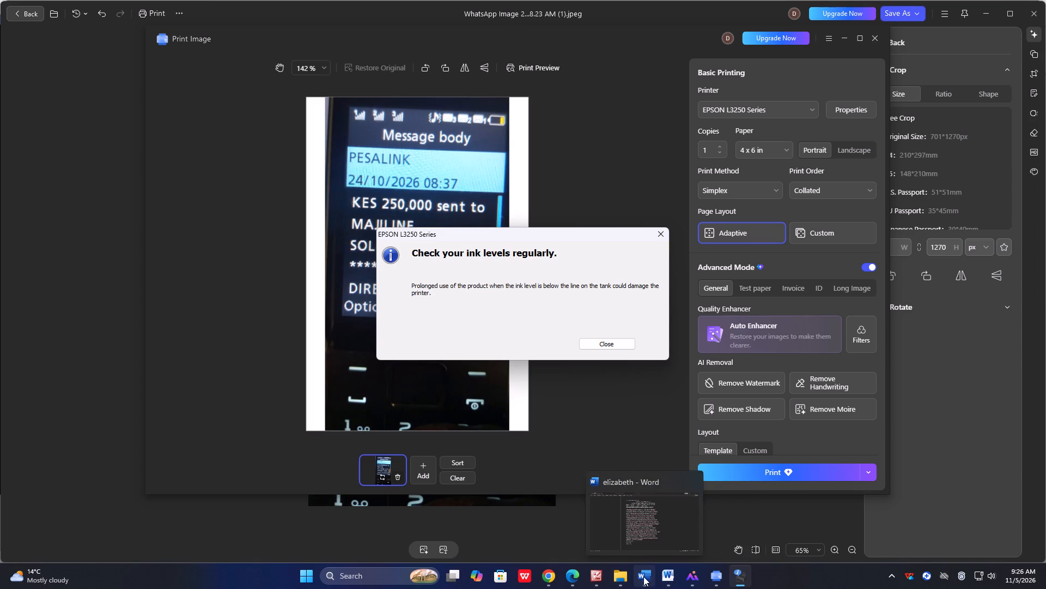
{"action": "left_click", "coordinate": [661, 576]}
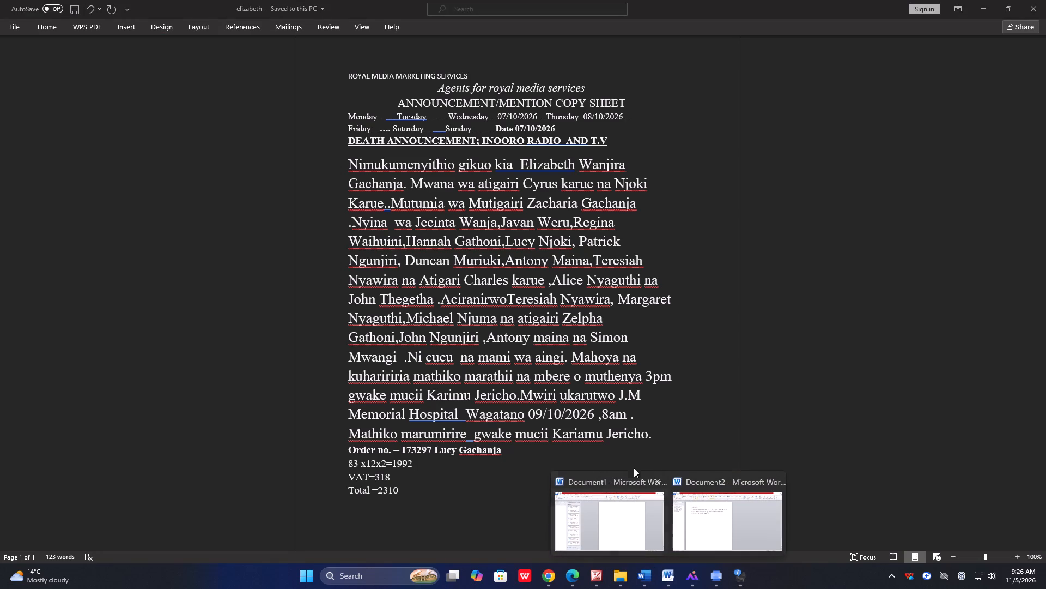
{"action": "scroll", "coordinate": [547, 265], "scroll_direction": "down", "scroll_amount": 2}
{"action": "left_click", "coordinate": [675, 215]}
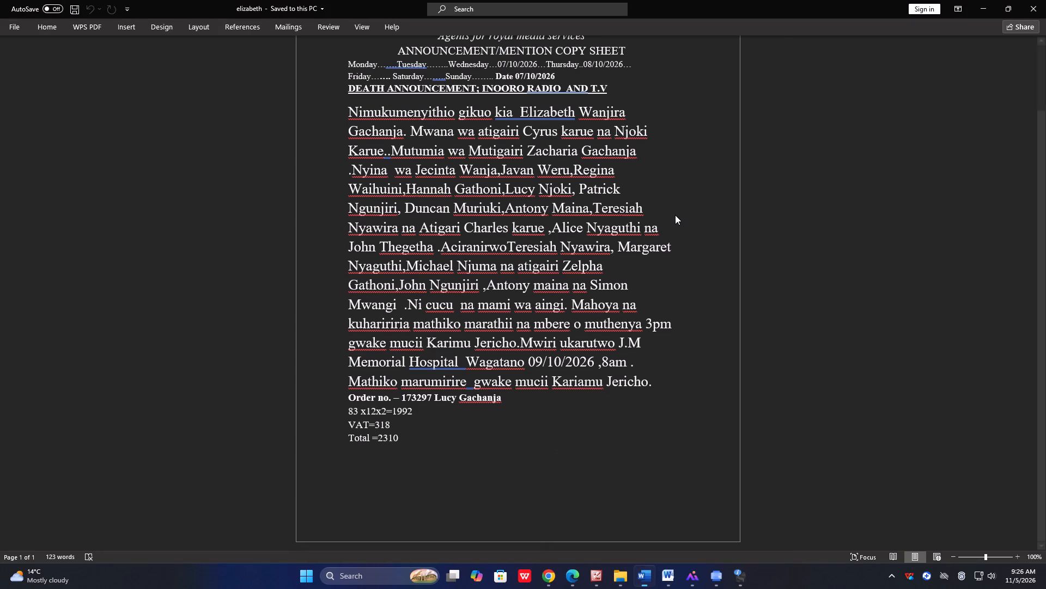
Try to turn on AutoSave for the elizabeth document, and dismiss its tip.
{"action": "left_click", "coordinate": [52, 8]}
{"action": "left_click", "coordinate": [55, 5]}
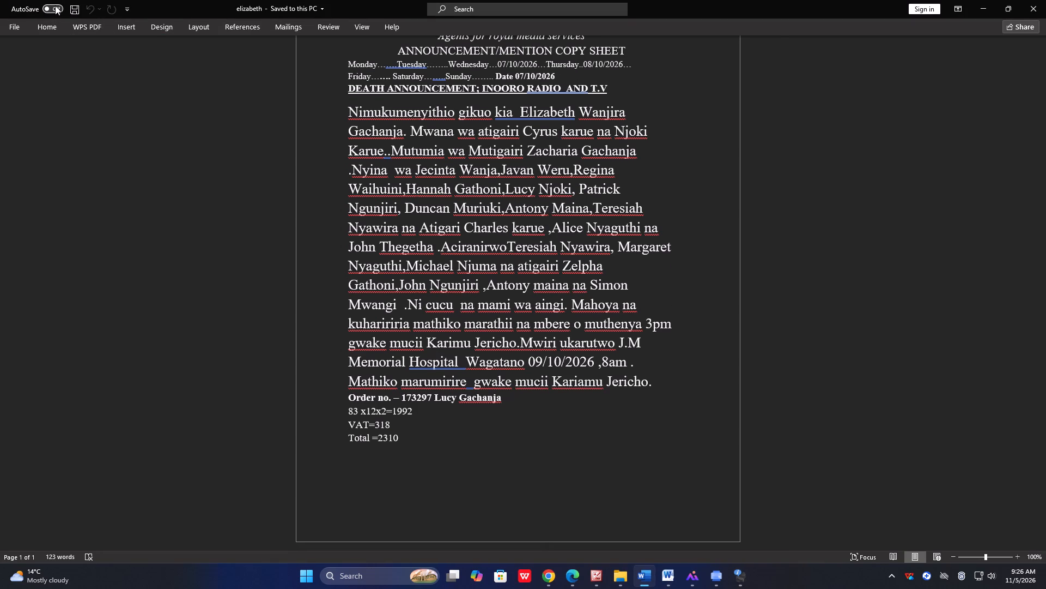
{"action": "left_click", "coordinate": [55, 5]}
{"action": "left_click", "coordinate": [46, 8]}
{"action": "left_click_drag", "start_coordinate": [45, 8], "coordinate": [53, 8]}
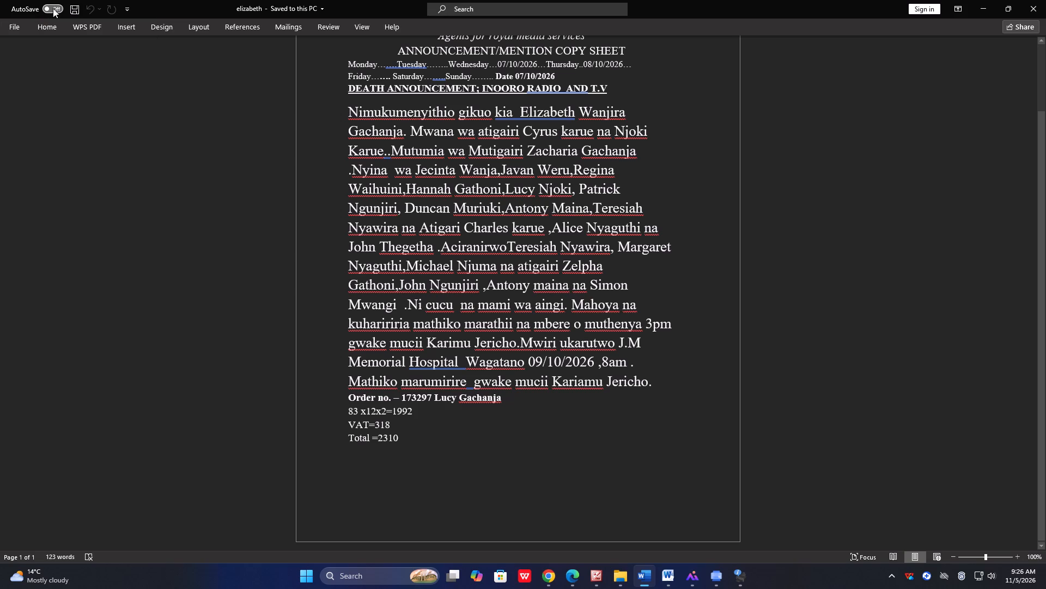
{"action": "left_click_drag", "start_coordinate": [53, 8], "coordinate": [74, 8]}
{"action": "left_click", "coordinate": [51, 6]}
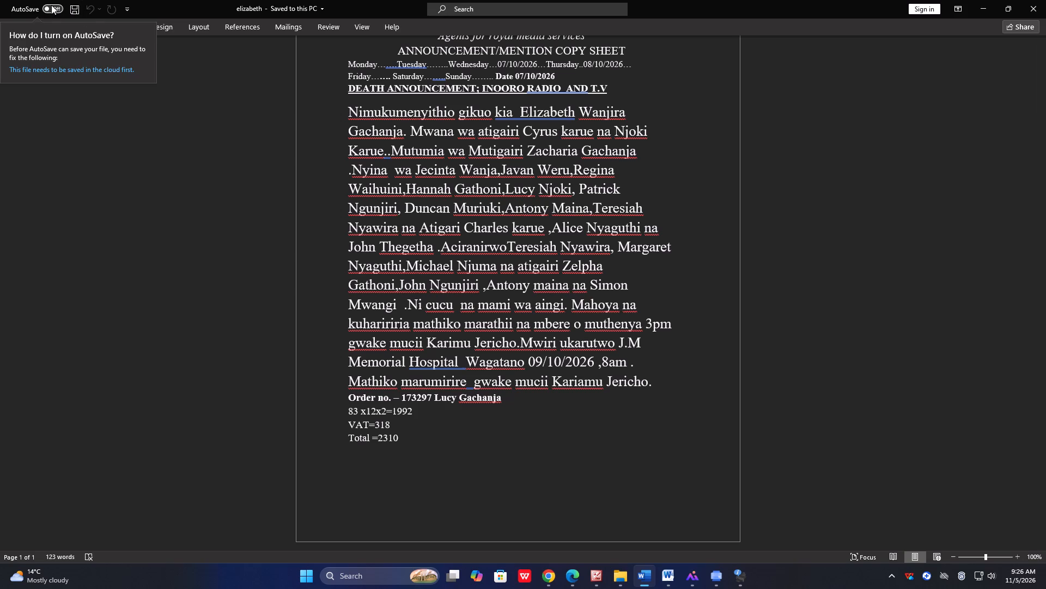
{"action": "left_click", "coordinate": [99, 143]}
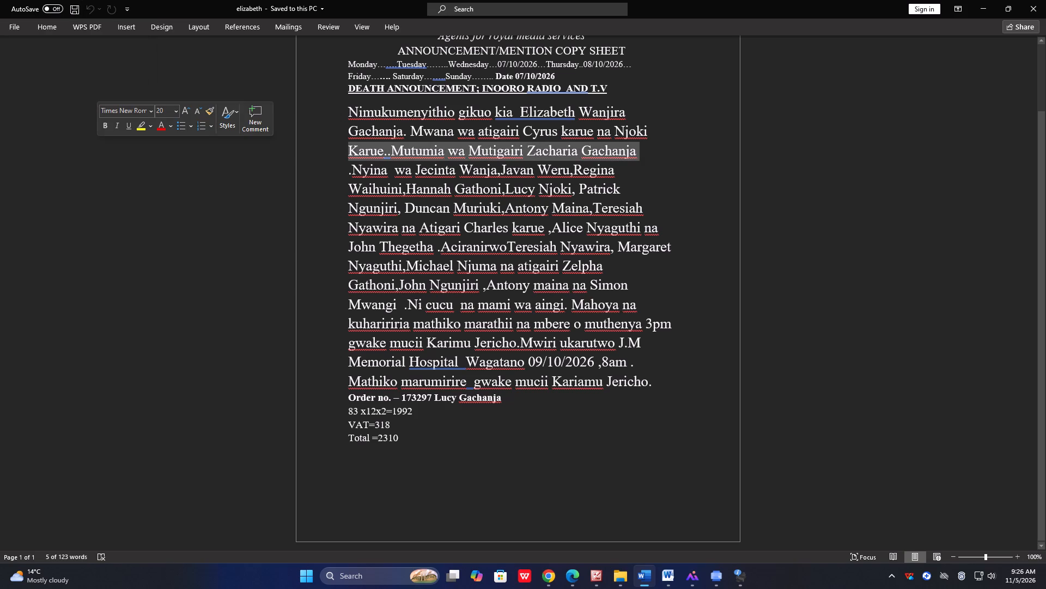
Replace the deceased's first two names in the announcement's opening sentence with the new deceased's first two names, keeping the surname.
{"action": "scroll", "coordinate": [539, 356], "scroll_direction": "up", "scroll_amount": 5}
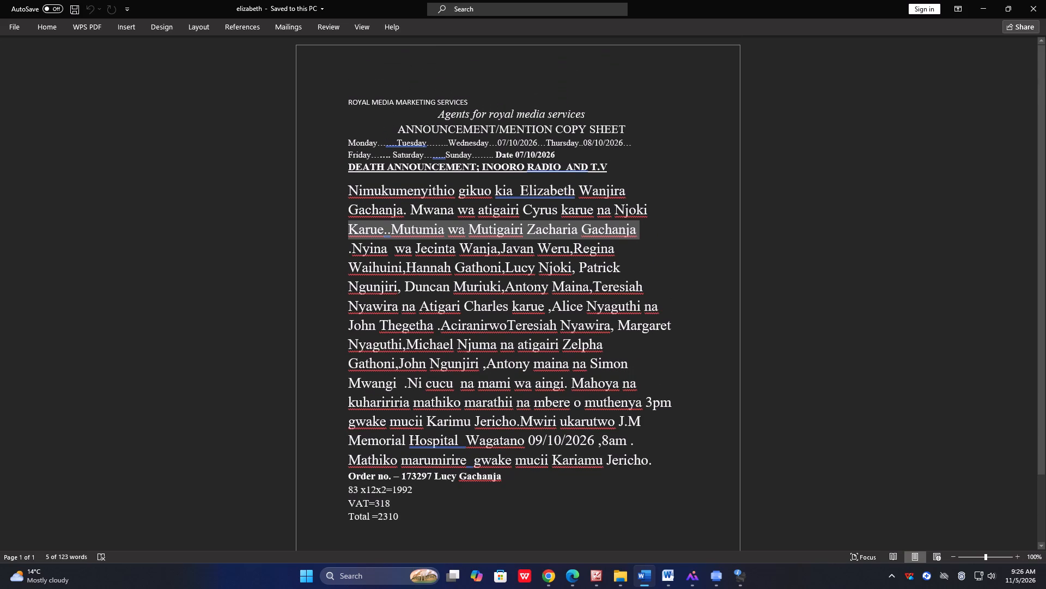
{"action": "left_click", "coordinate": [637, 244]}
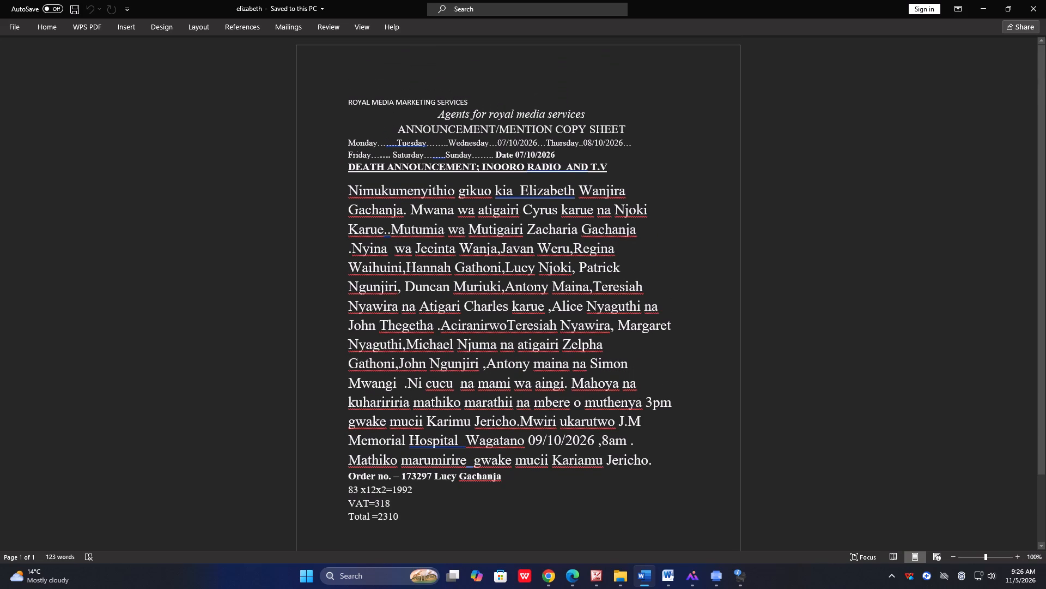
{"action": "left_click_drag", "start_coordinate": [628, 196], "coordinate": [522, 194]}
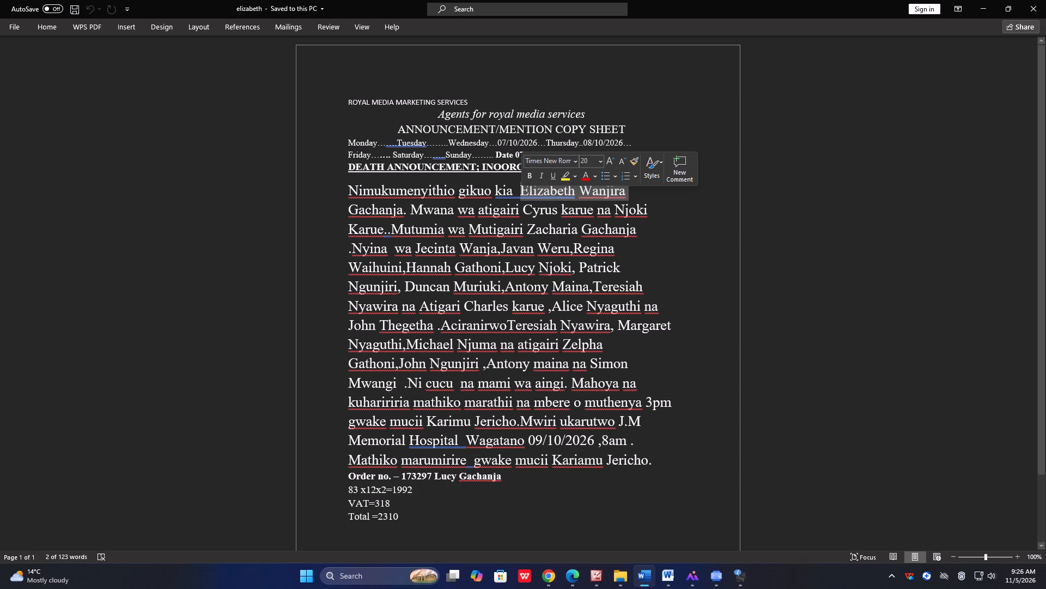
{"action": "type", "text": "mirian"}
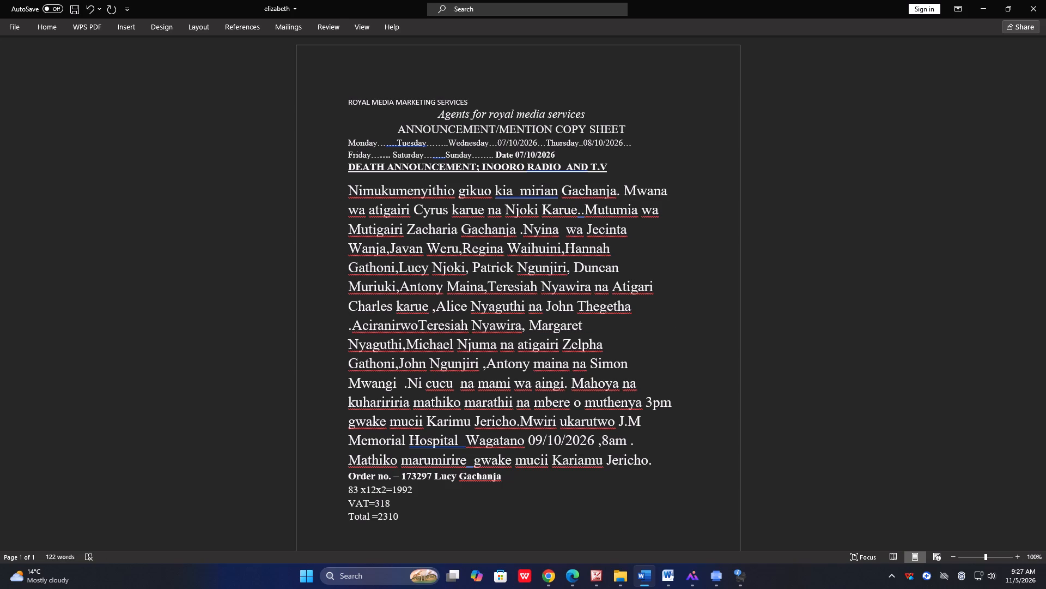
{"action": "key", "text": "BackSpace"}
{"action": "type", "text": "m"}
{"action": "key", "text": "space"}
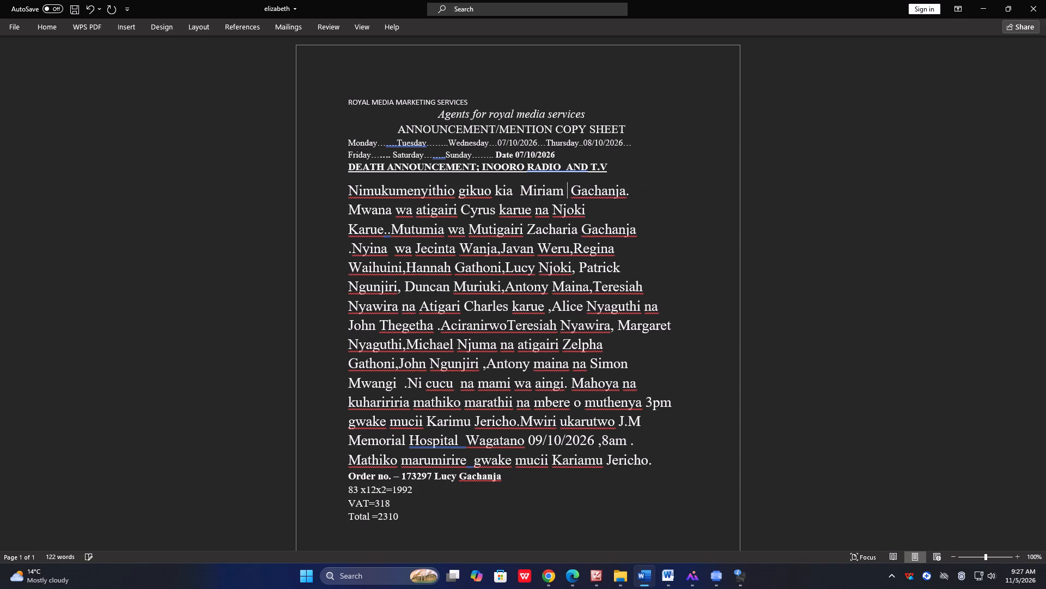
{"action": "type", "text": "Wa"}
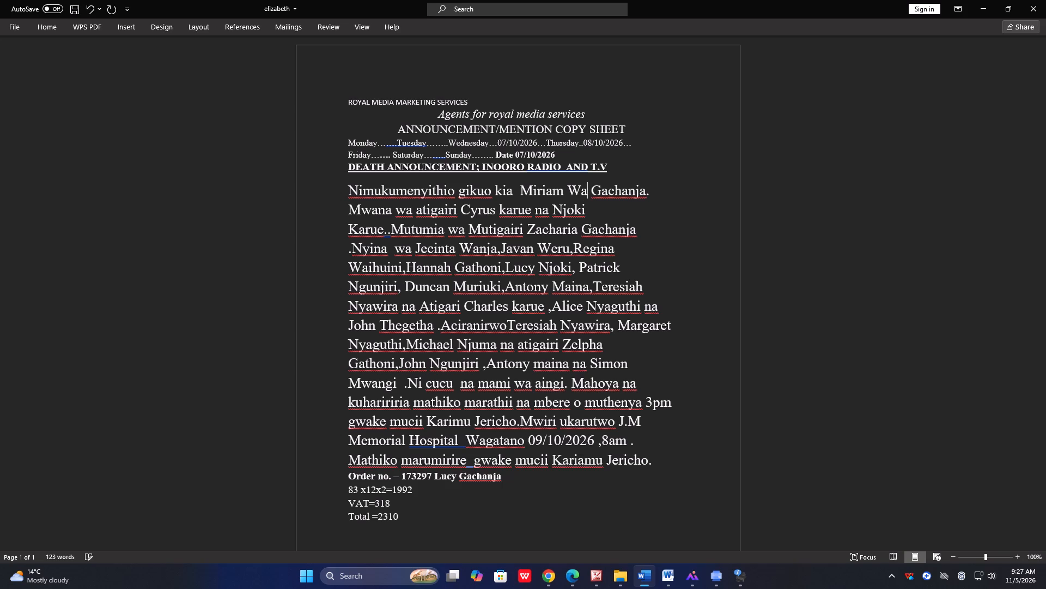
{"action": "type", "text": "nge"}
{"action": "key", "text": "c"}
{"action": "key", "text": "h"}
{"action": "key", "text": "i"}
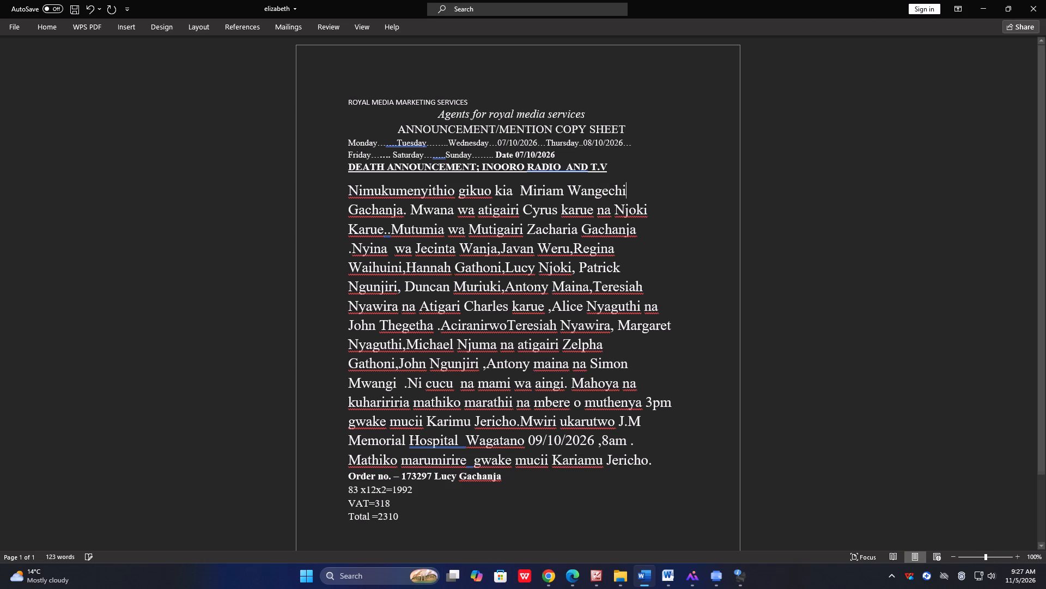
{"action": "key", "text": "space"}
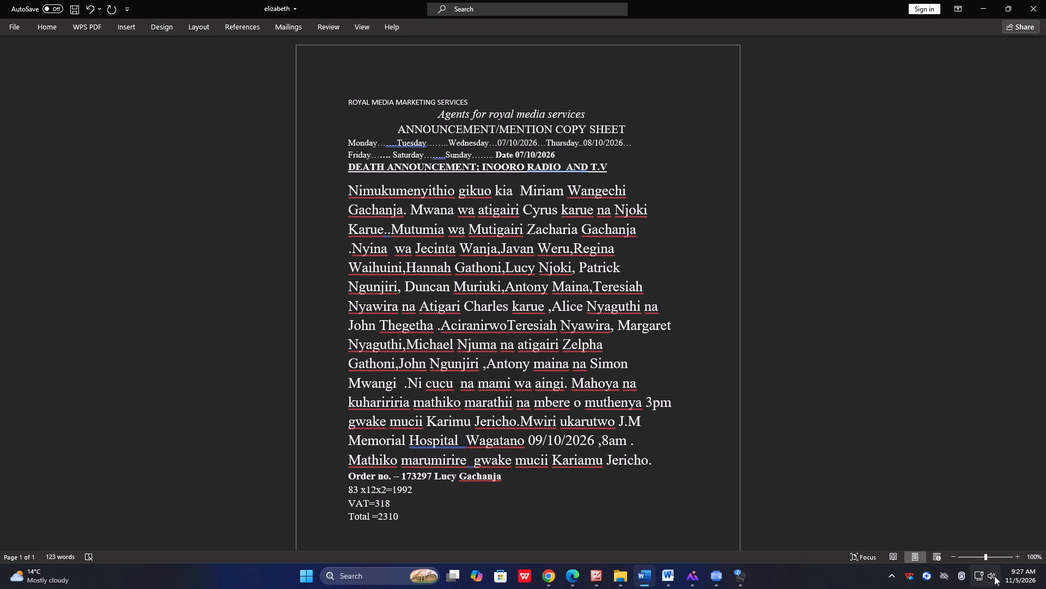
Set the system volume to 35.
{"action": "left_click", "coordinate": [994, 576]}
{"action": "left_click", "coordinate": [923, 510]}
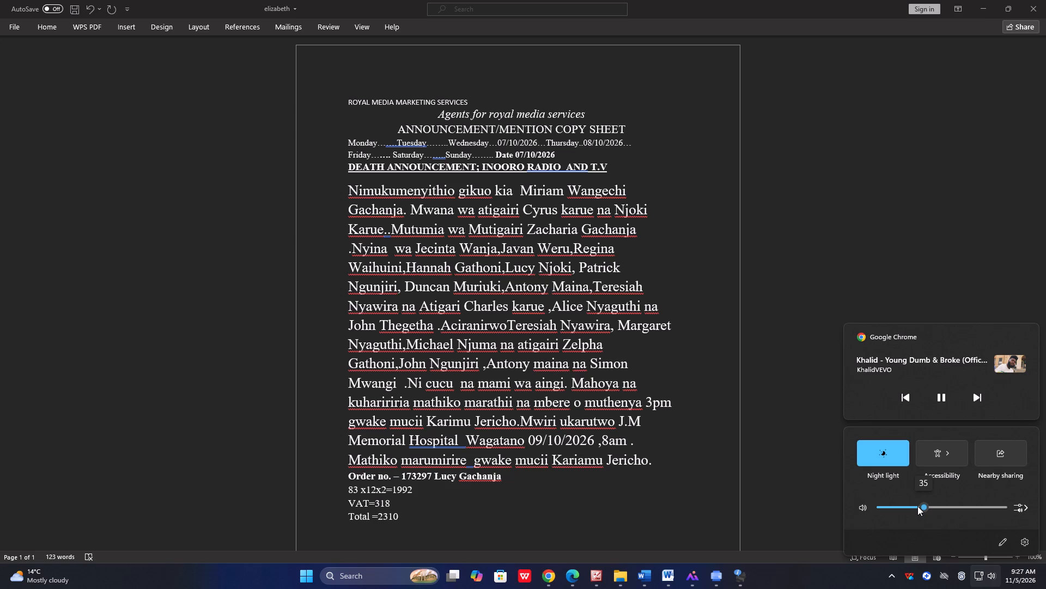
Correct the spelling of the deceased's second name by removing the "h" before its final "i".
{"action": "key", "text": "BackSpace"}
{"action": "key", "text": "BackSpace"}
{"action": "left_click_drag", "start_coordinate": [646, 174], "coordinate": [643, 189]}
{"action": "left_click", "coordinate": [619, 196]}
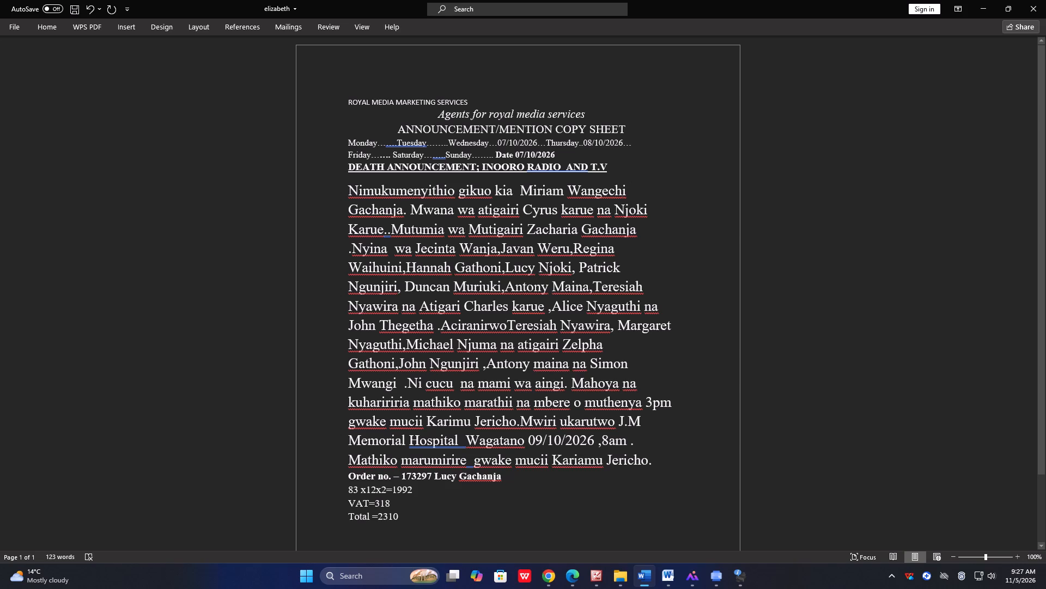
{"action": "key", "text": "BackSpace"}
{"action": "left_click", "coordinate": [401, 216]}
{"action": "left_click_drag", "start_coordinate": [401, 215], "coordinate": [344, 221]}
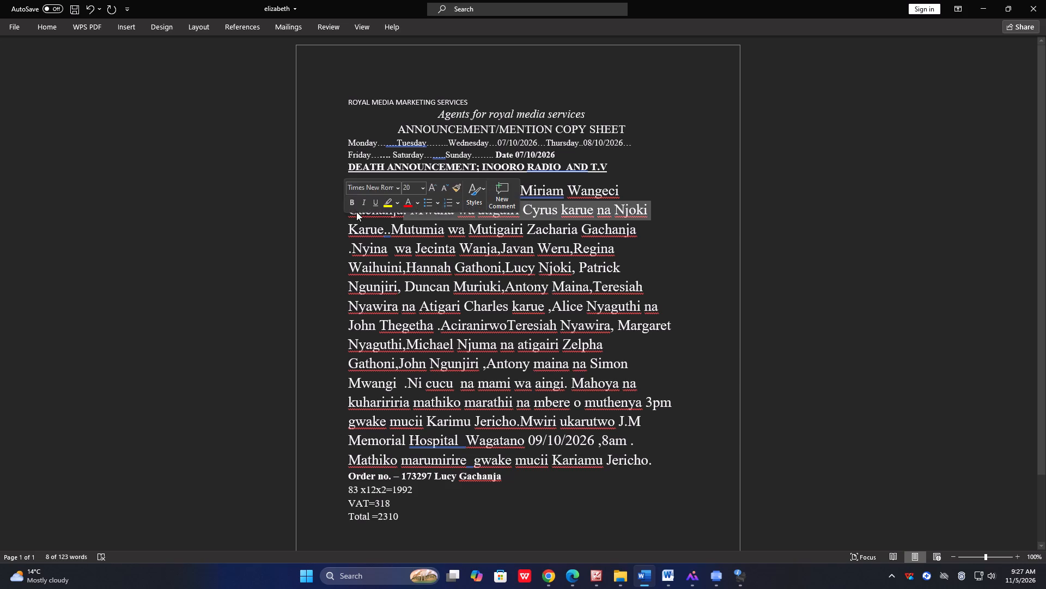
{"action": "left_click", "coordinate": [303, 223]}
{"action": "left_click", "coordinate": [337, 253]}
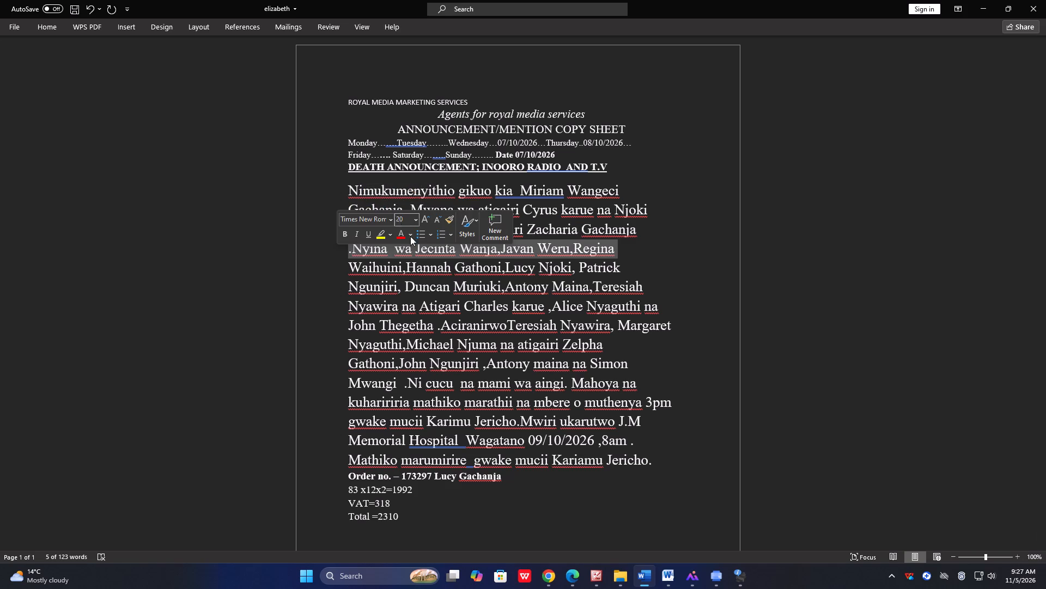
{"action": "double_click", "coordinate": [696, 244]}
Replace the deceased's surname in the opening sentence with the new surname, placed before the full stop.
{"action": "left_click", "coordinate": [402, 211]}
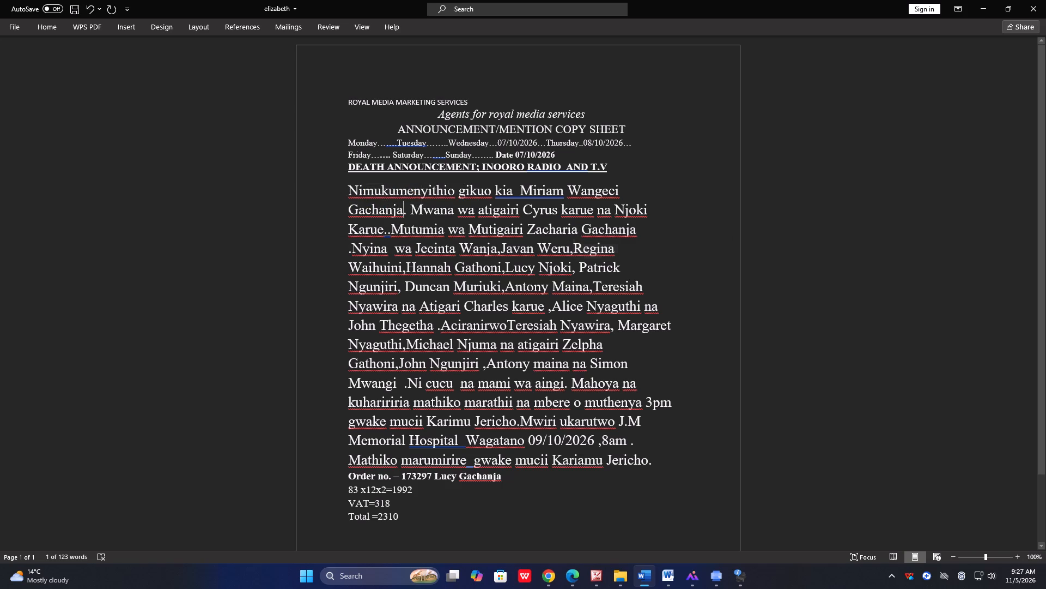
{"action": "key", "text": "BackSpace"}
{"action": "key", "text": "BackSpace"}
{"action": "key", "text": "BackSpace"}
{"action": "key", "text": "BackSpace"}
{"action": "key", "text": "BackSpace"}
{"action": "key", "text": "BackSpace"}
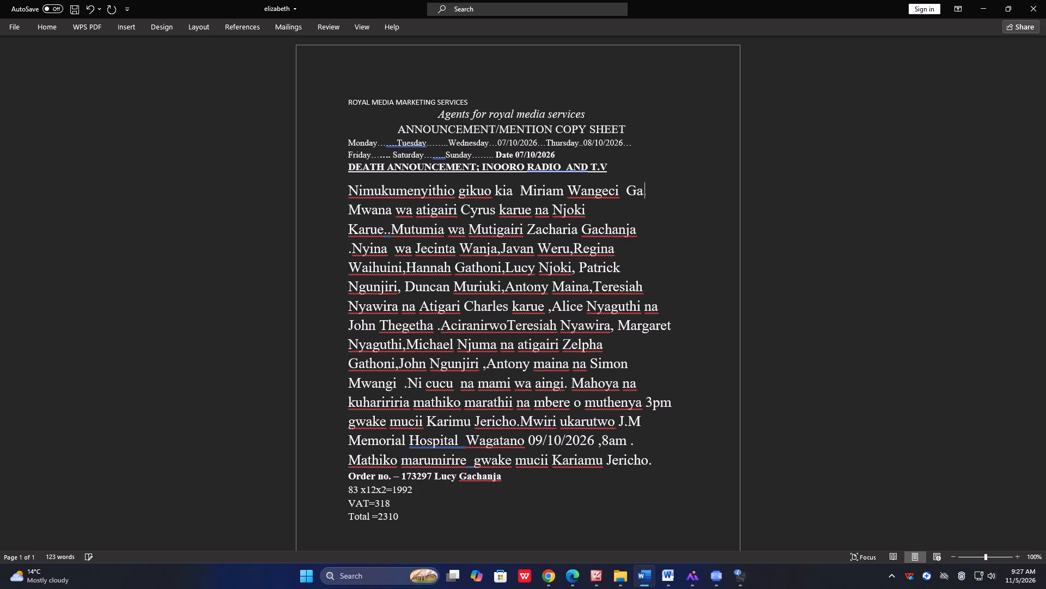
{"action": "key", "text": "BackSpace"}
{"action": "key", "text": "BackSpace"}
{"action": "key", "text": "BackSpace"}
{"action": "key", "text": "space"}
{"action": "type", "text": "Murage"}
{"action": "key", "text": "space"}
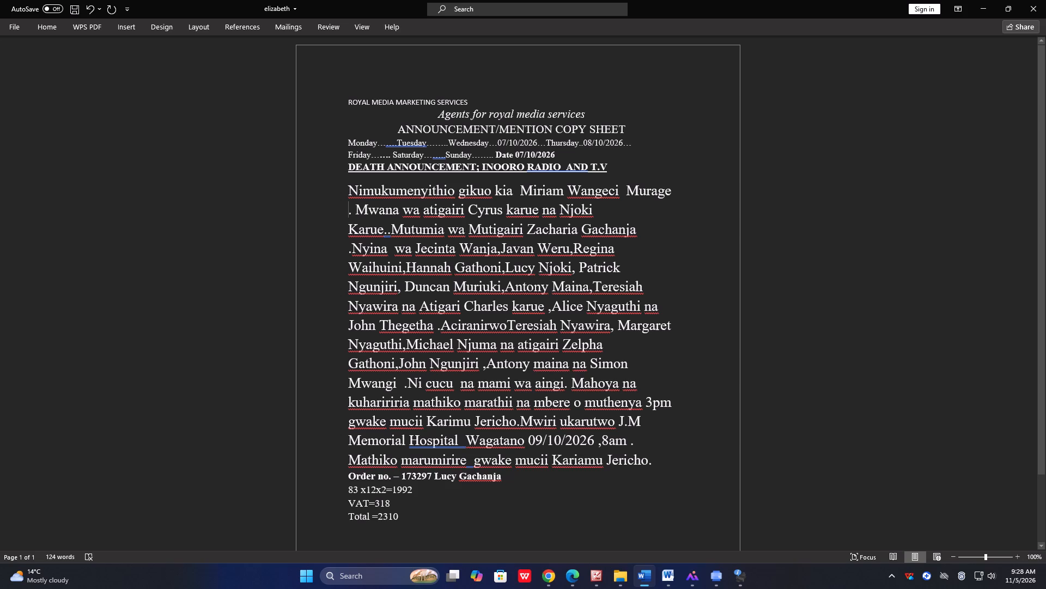
Delete both parents' names after "Mwana wa atigairi", up to the double full stop.
{"action": "left_click_drag", "start_coordinate": [470, 214], "coordinate": [591, 228]}
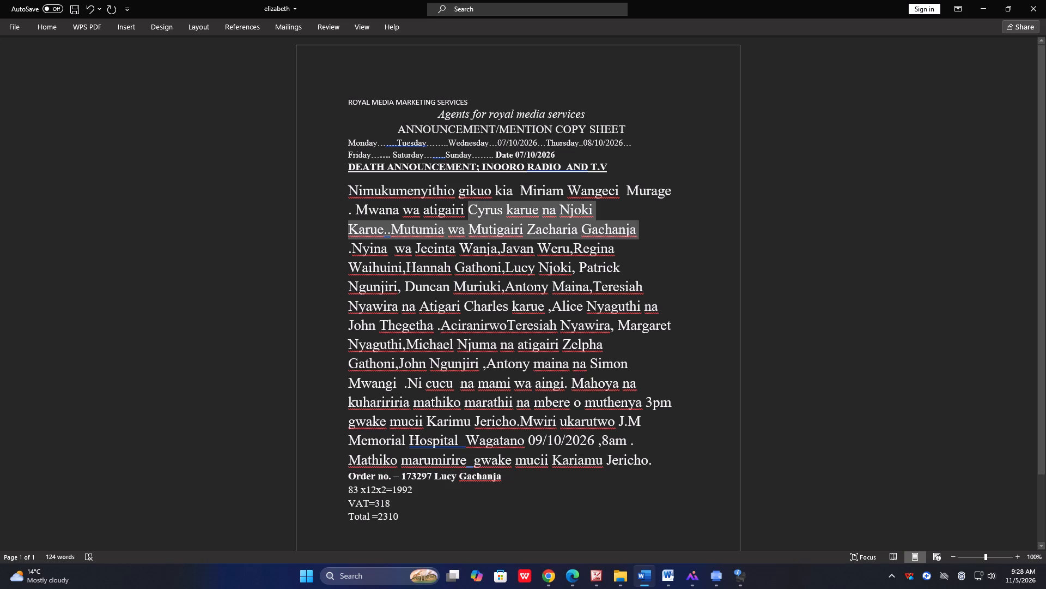
{"action": "left_click_drag", "start_coordinate": [591, 228], "coordinate": [600, 207]}
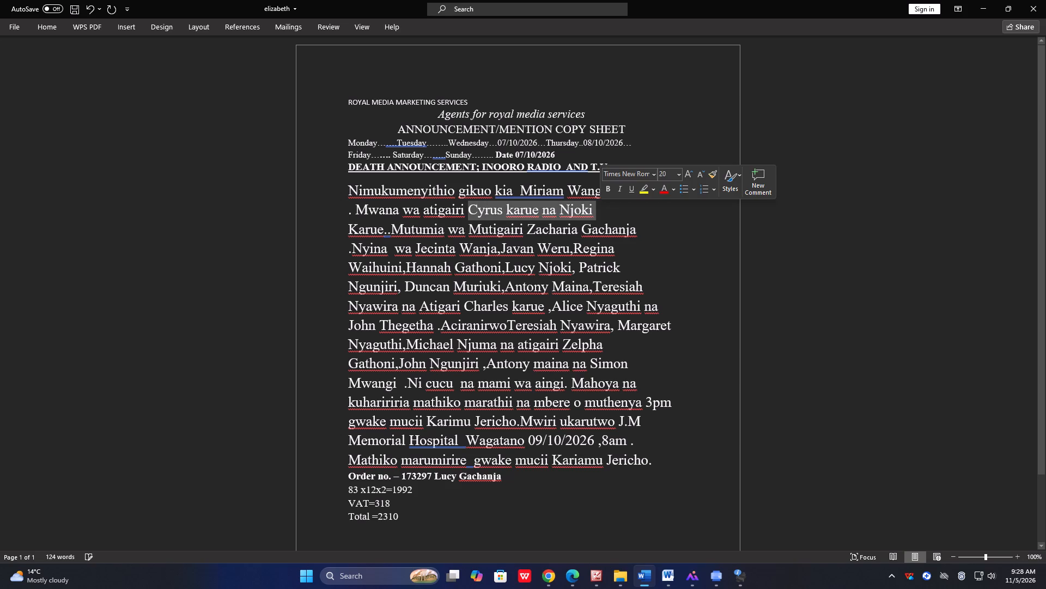
{"action": "key", "text": "BackSpace"}
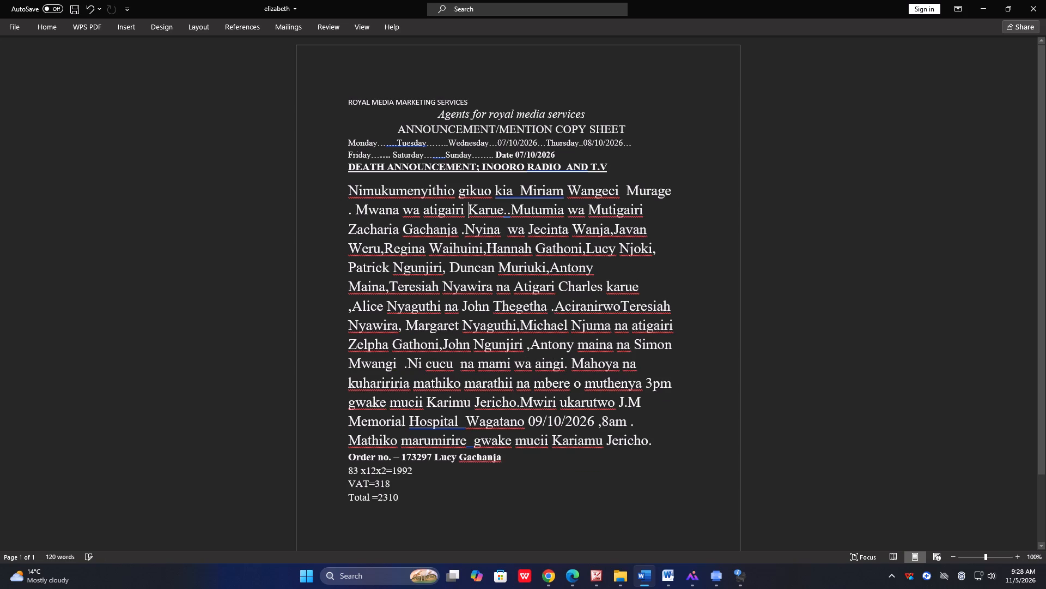
{"action": "left_click", "coordinate": [499, 213]}
{"action": "left_click", "coordinate": [504, 212]}
{"action": "left_click_drag", "start_coordinate": [503, 212], "coordinate": [501, 212]}
{"action": "left_click_drag", "start_coordinate": [501, 212], "coordinate": [469, 211]}
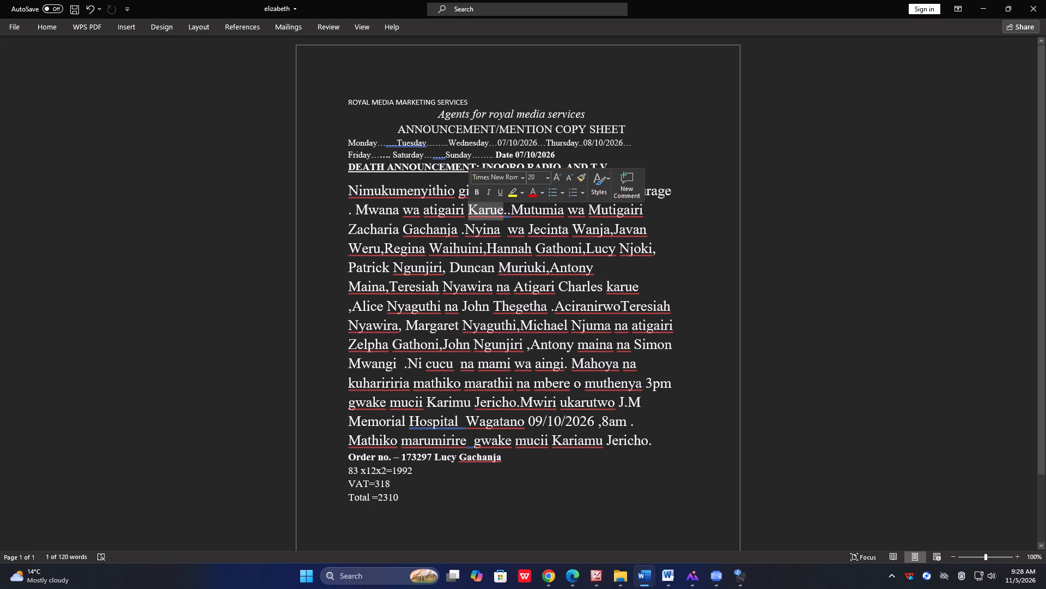
{"action": "key", "text": "BackSpace"}
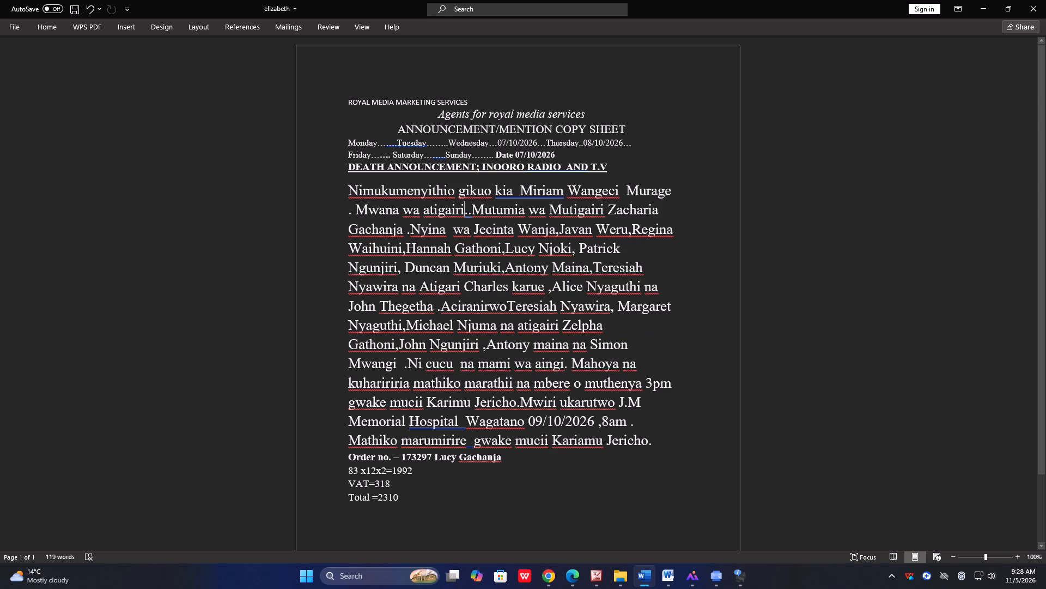
Enter the new father's and mother's names after "Mwana wa atigairi", joined by "na".
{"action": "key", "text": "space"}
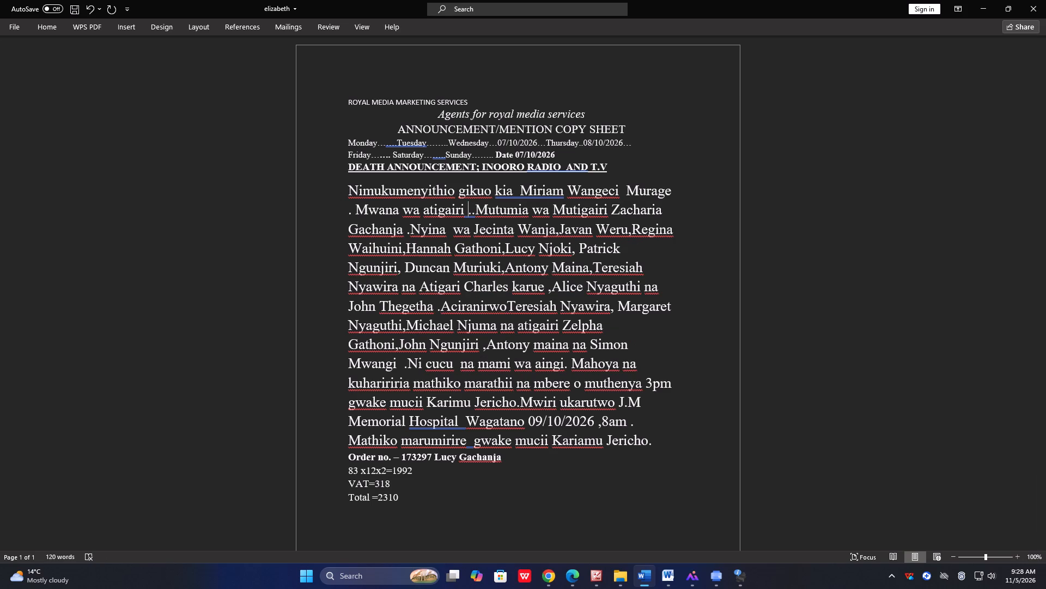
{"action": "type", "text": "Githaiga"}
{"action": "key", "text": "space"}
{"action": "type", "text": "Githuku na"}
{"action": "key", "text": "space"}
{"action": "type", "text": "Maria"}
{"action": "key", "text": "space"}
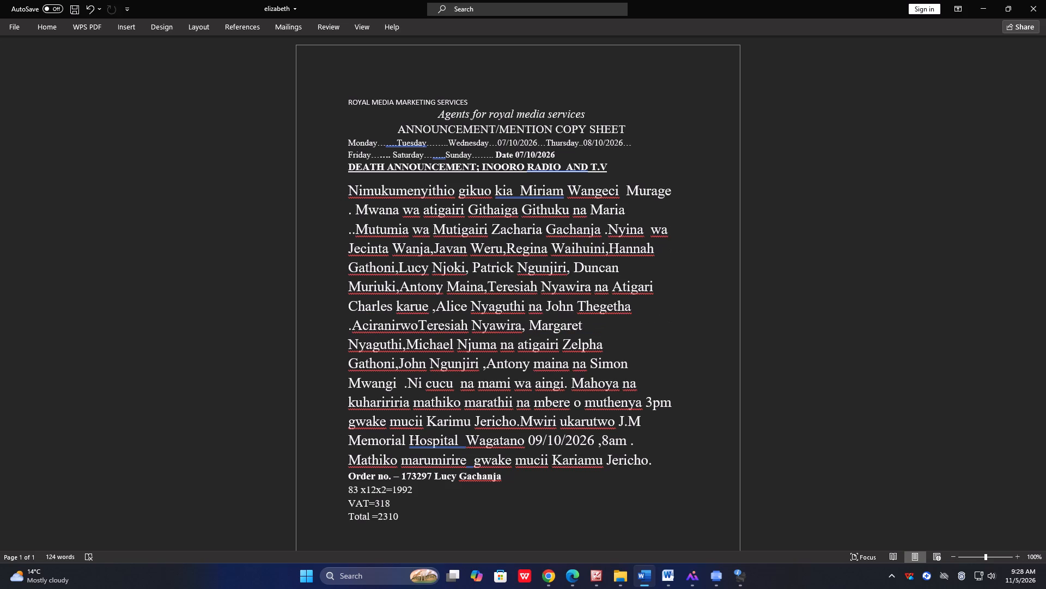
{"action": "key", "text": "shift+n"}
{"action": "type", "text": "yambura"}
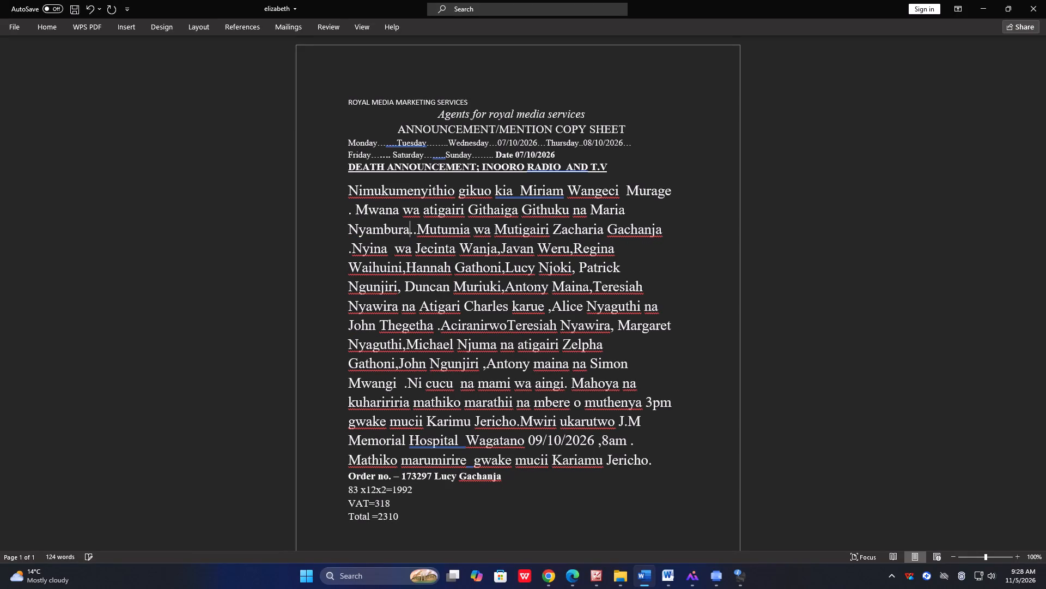
{"action": "left_click", "coordinate": [412, 235]}
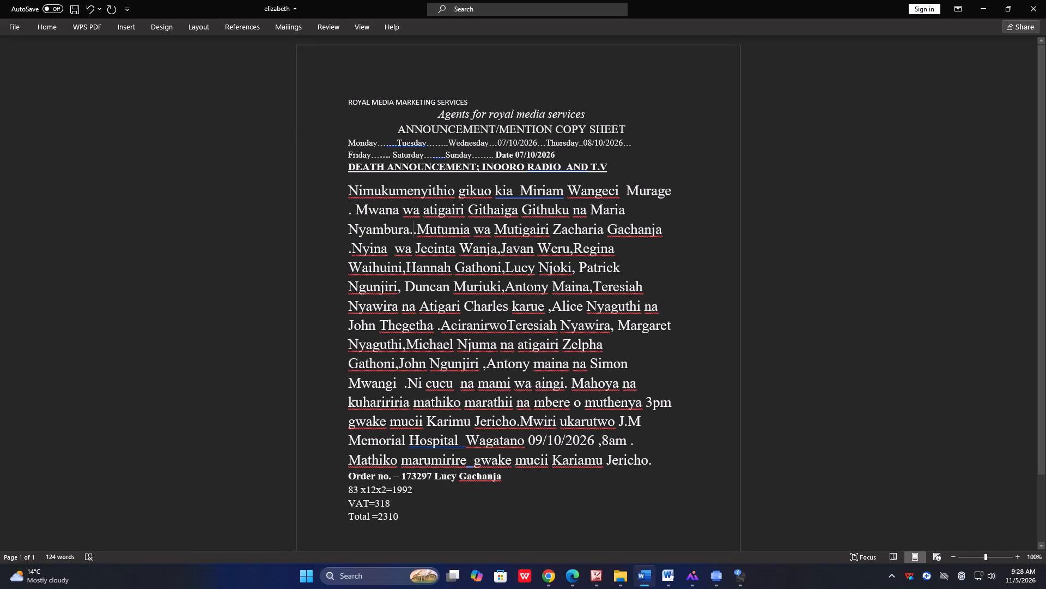
{"action": "key", "text": "BackSpace"}
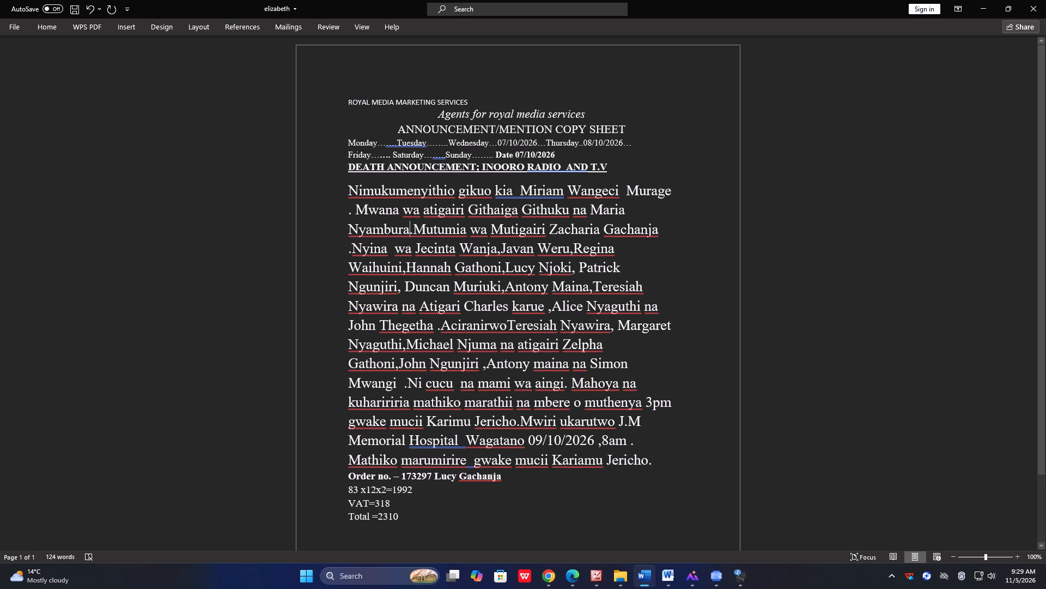
Replace "Mutigairi" and the husband's name after "Mutumia wa" with the new husband's two names, keeping the sentence's full stop.
{"action": "left_click_drag", "start_coordinate": [548, 230], "coordinate": [587, 221]}
{"action": "left_click_drag", "start_coordinate": [587, 221], "coordinate": [624, 231]}
{"action": "left_click", "coordinate": [594, 248]}
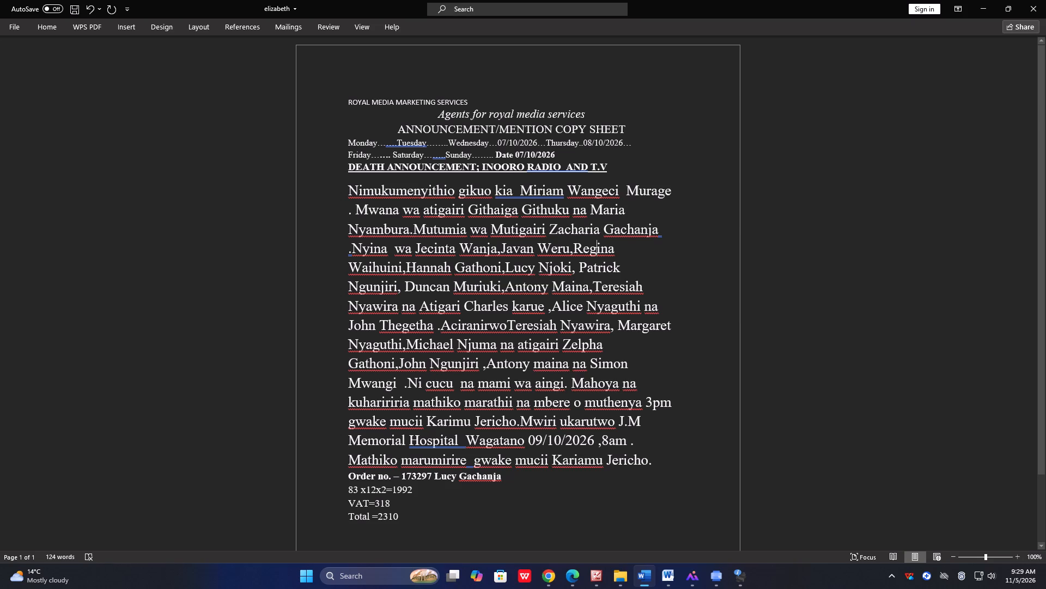
{"action": "left_click_drag", "start_coordinate": [662, 233], "coordinate": [522, 234]}
{"action": "key", "text": "ctrl+m"}
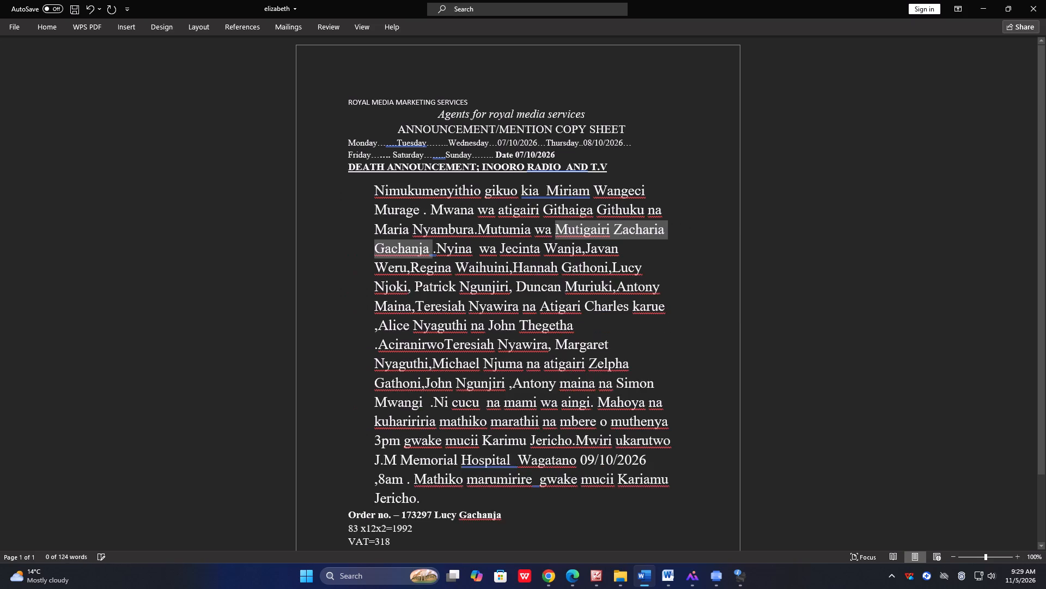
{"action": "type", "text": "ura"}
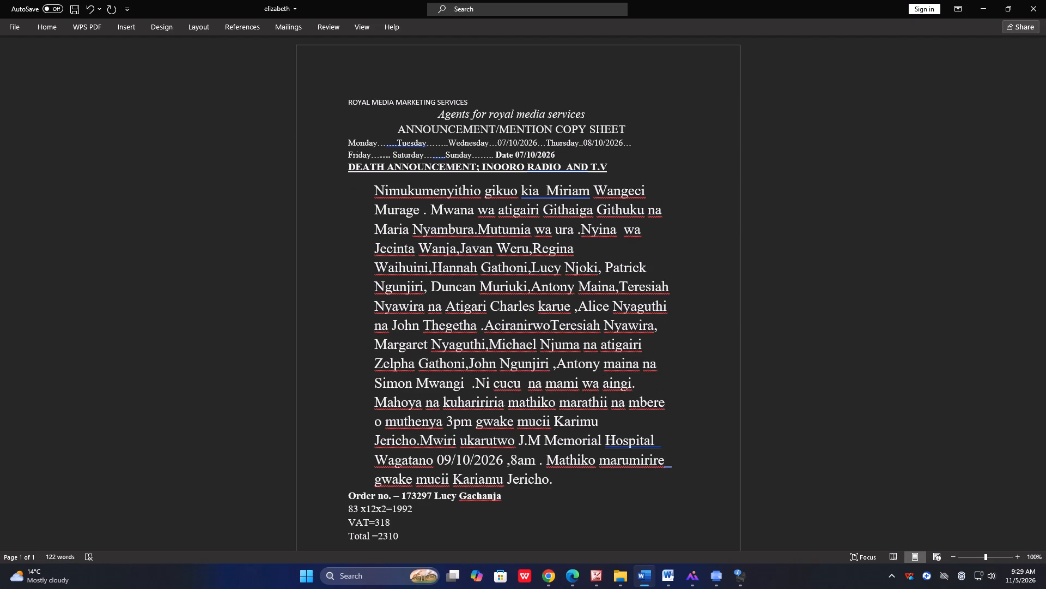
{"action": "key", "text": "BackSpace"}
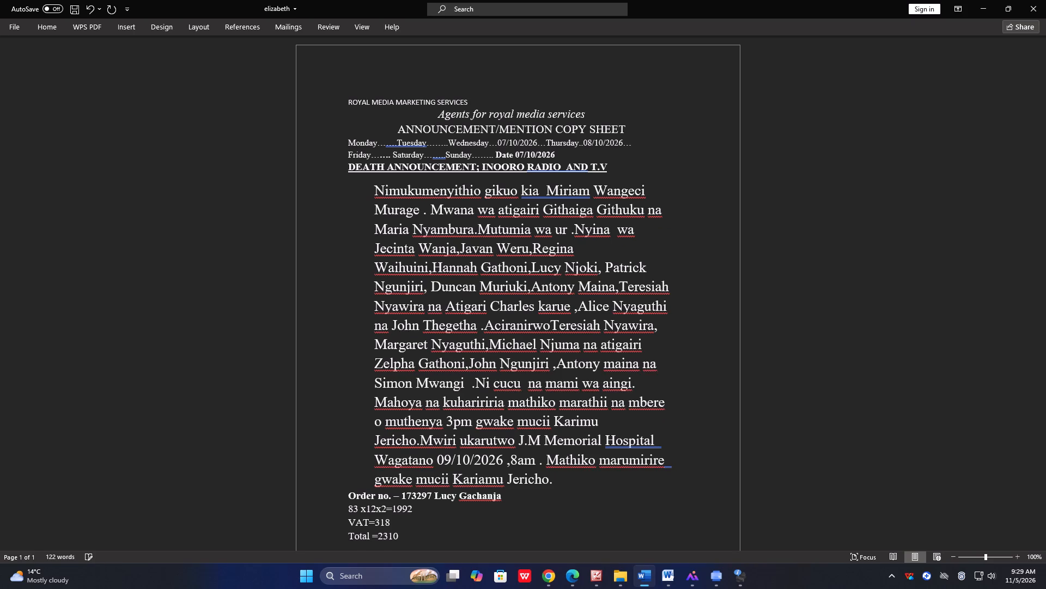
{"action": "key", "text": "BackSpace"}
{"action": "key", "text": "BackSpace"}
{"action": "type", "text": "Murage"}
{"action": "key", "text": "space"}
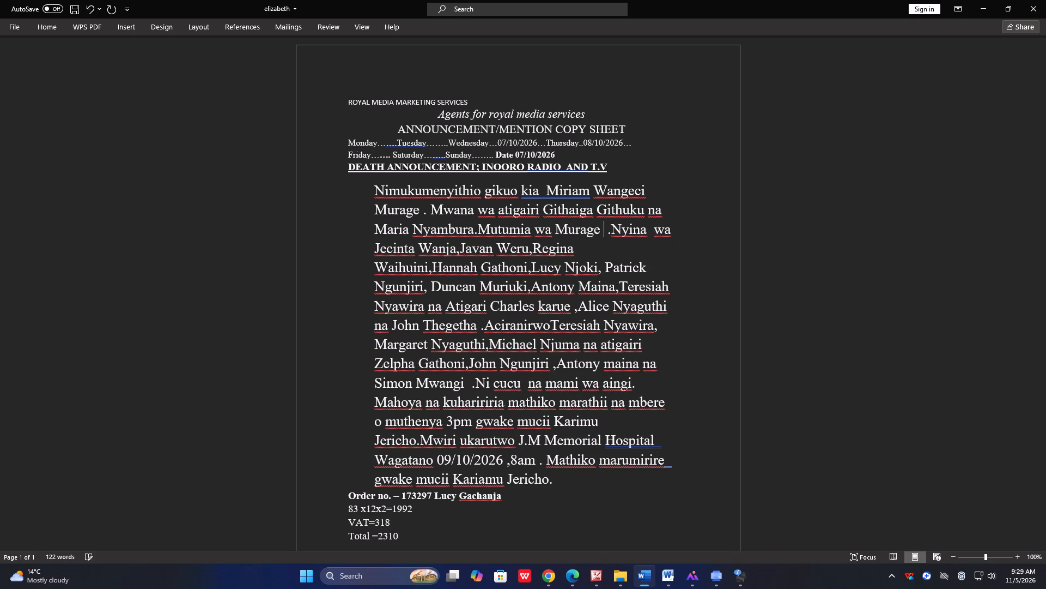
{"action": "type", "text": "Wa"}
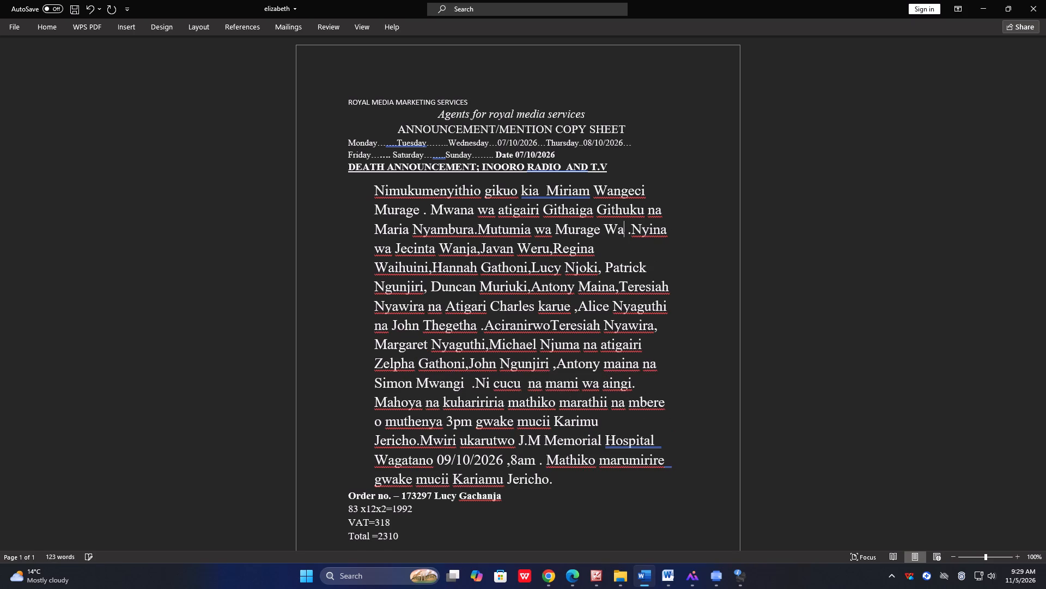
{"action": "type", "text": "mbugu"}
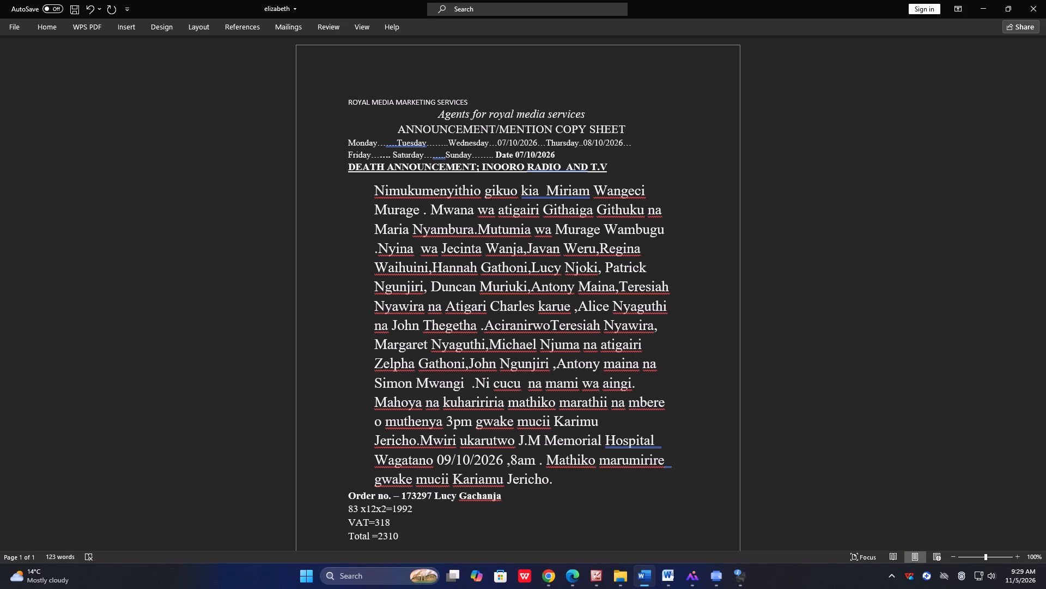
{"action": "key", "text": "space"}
Add the phrase "muiru wa" after the new husband's name, before the full stop.
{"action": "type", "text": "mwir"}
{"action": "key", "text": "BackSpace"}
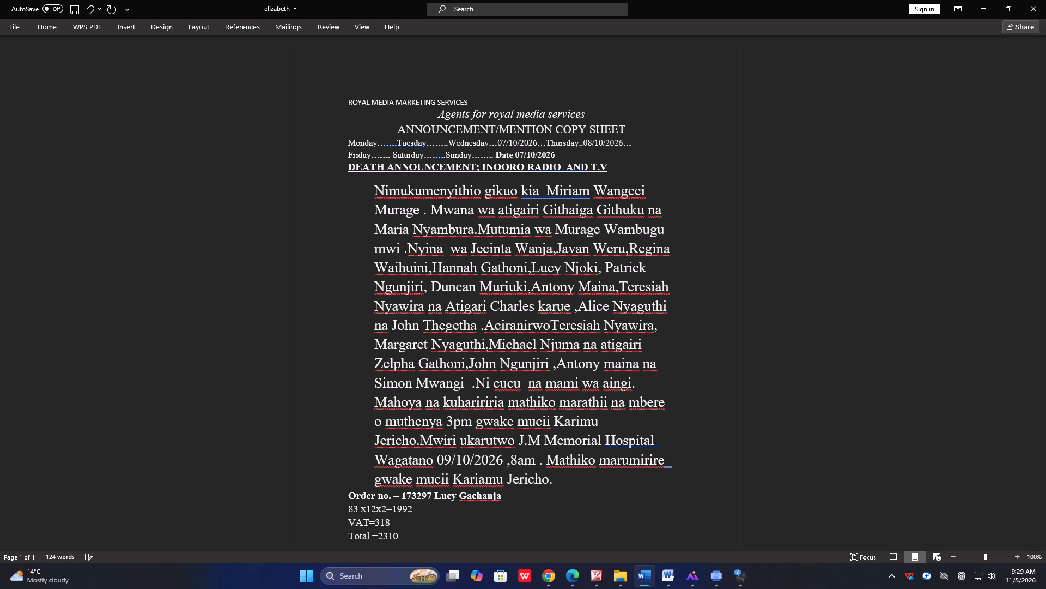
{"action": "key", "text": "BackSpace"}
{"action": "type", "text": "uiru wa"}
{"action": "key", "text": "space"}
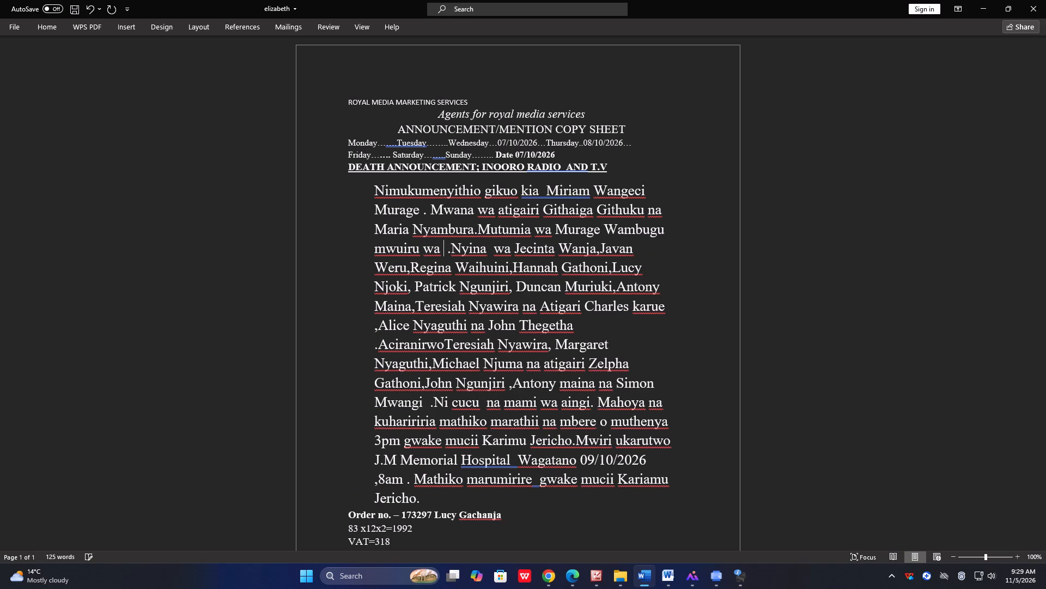
{"action": "left_click", "coordinate": [387, 254]}
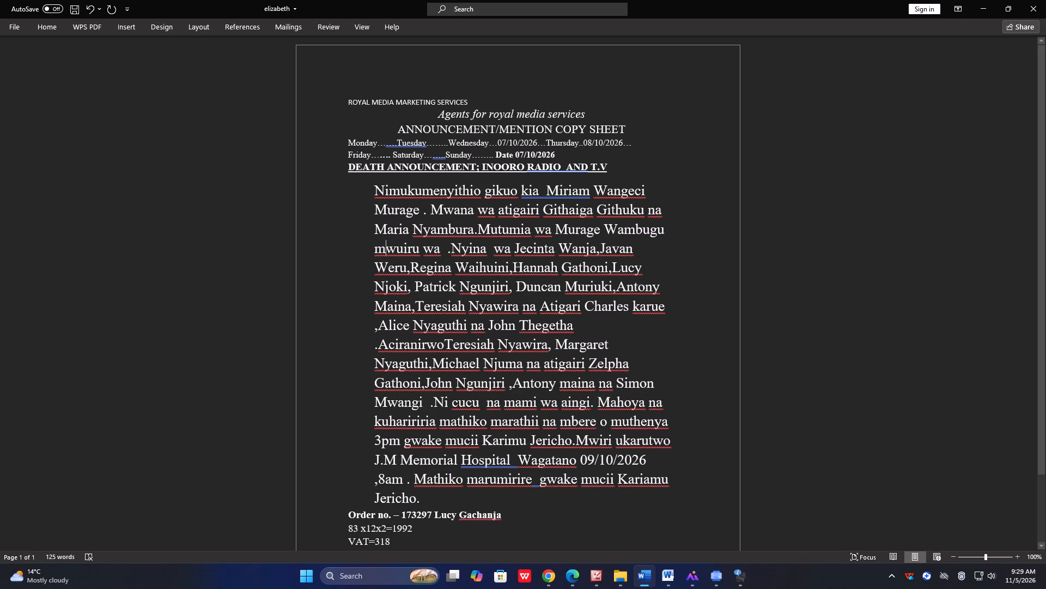
{"action": "left_click", "coordinate": [393, 251]}
{"action": "key", "text": "BackSpace"}
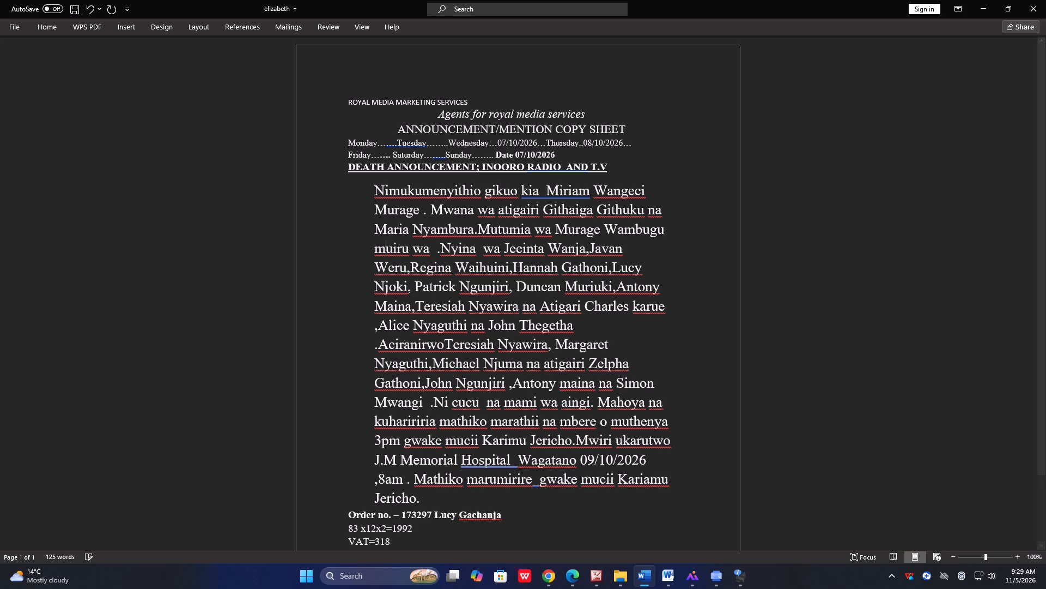
Enter "Mwendwoniiri" and the co-wife's name after "muiru wa", before the full stop.
{"action": "left_click", "coordinate": [434, 250]}
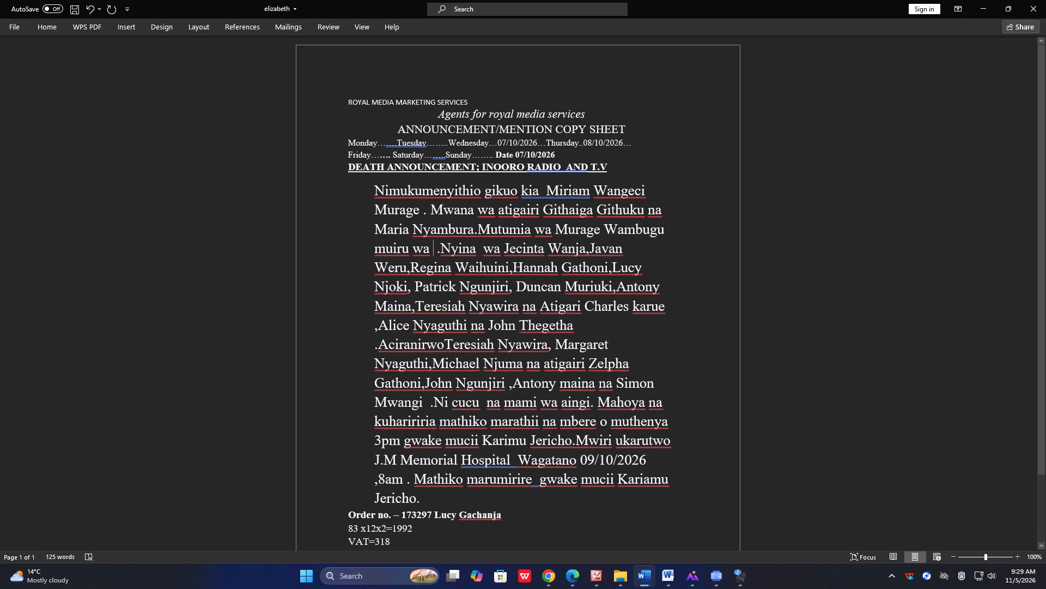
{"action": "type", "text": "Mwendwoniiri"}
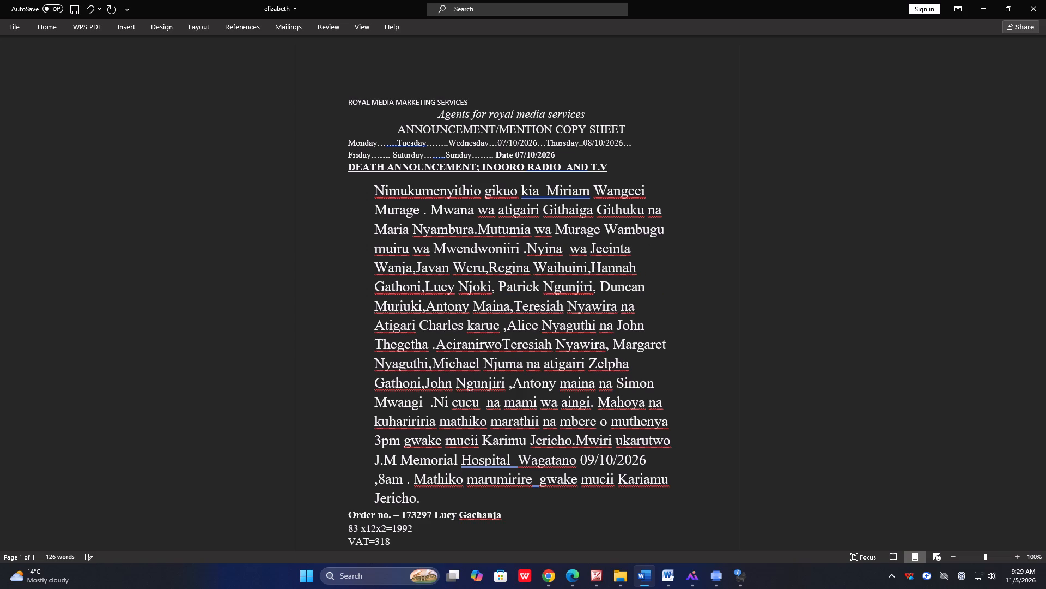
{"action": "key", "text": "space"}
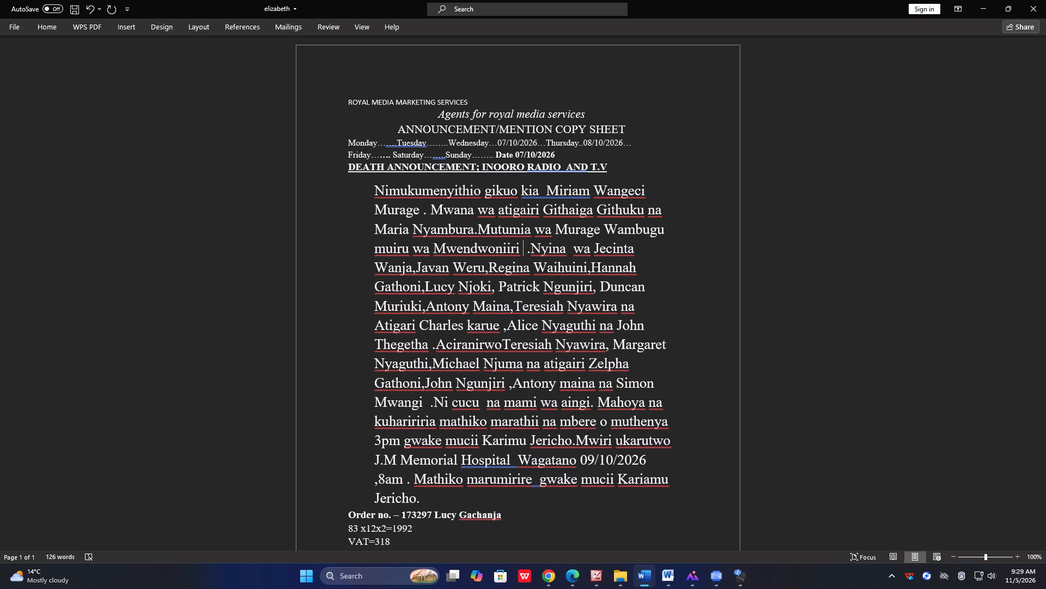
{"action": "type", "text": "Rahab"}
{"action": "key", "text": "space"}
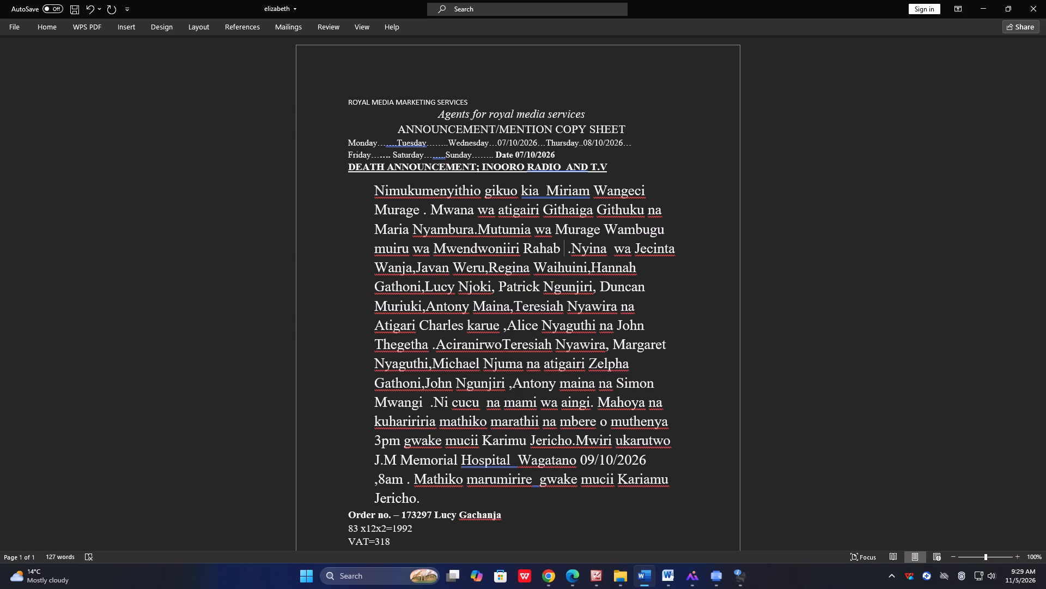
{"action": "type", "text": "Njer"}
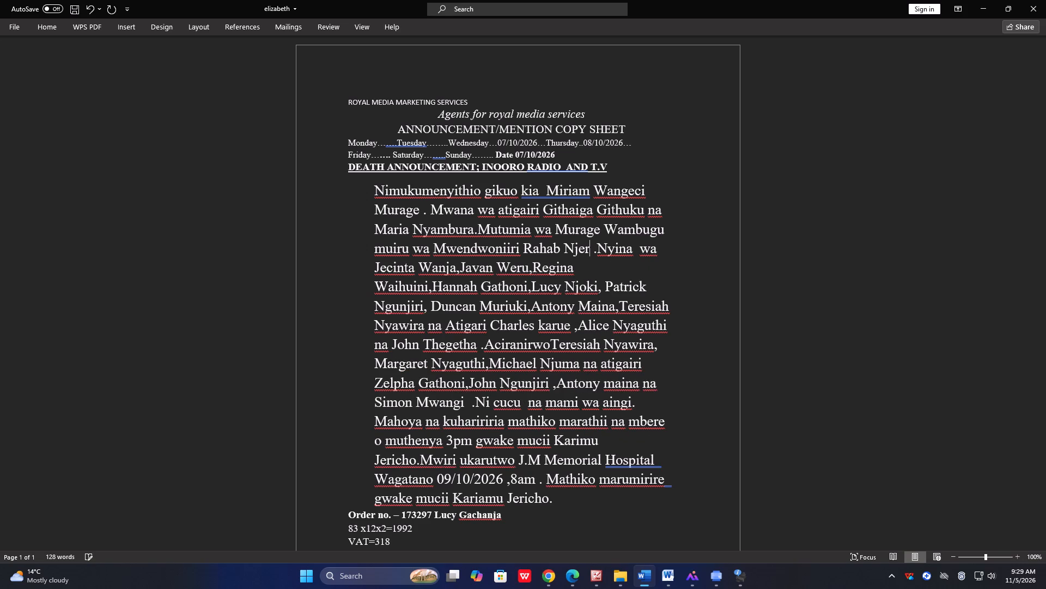
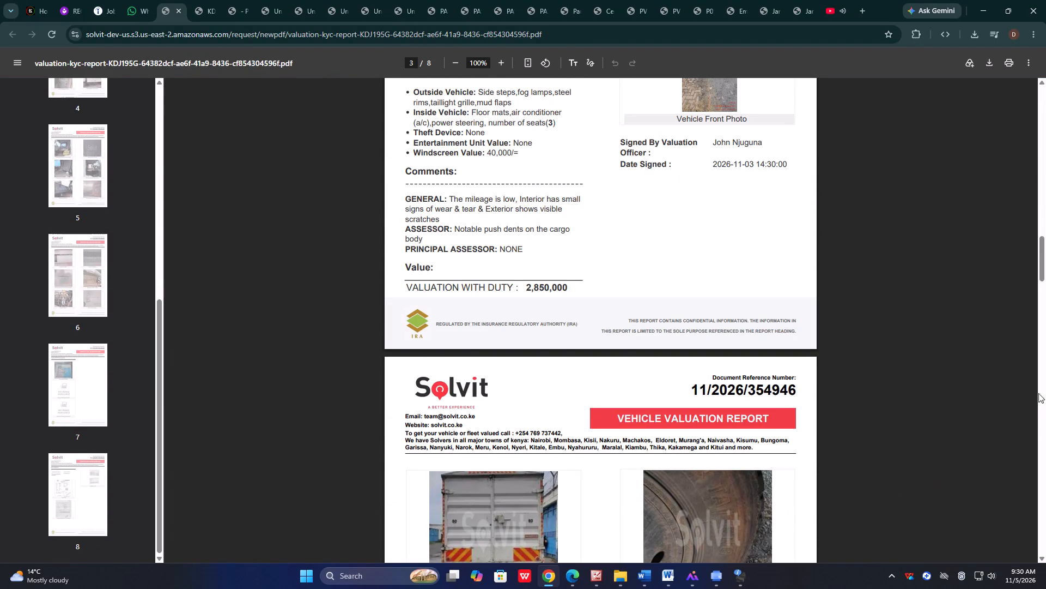
{"action": "scroll", "coordinate": [530, 232], "scroll_direction": "up", "scroll_amount": 7}
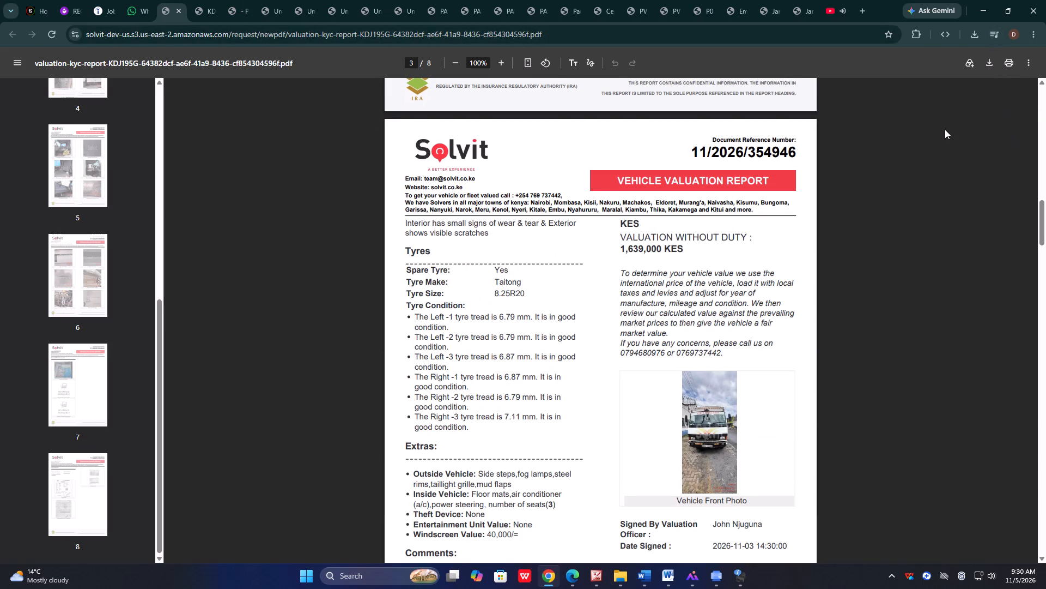
{"action": "left_click", "coordinate": [1005, 63]}
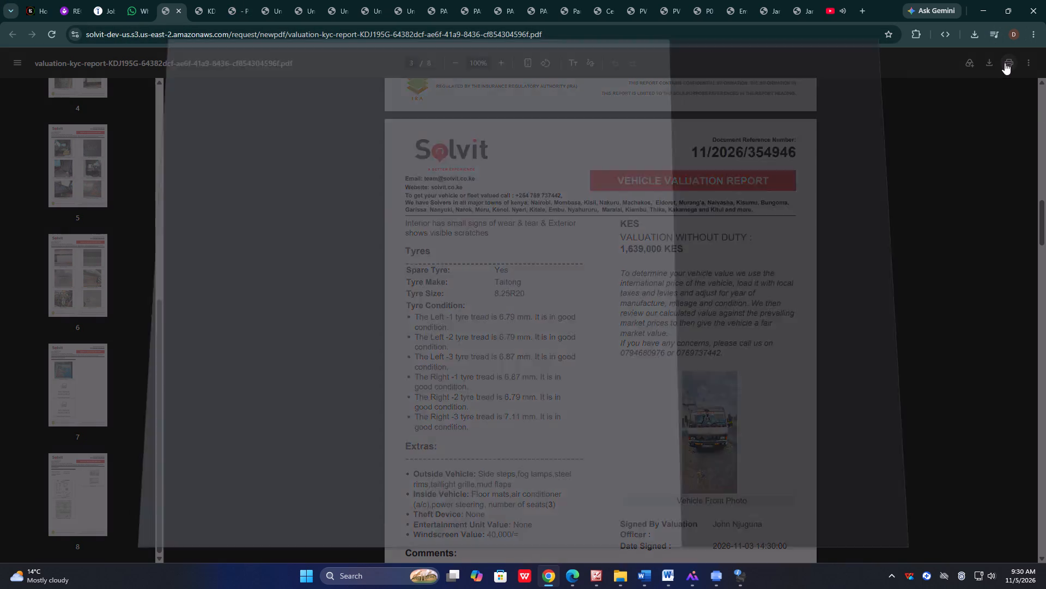
{"action": "left_click", "coordinate": [807, 493]}
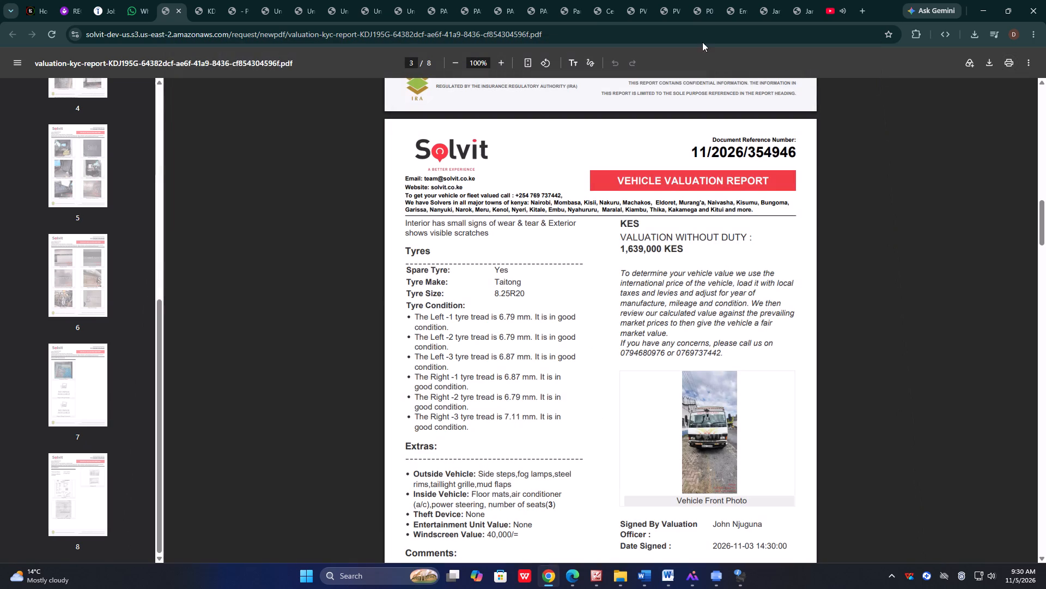
Switch to the elizabeth document in Word and delete the old children's names after "Nyina wa", keeping the sentence's full stop.
{"action": "left_click", "coordinate": [662, 582]}
{"action": "left_click", "coordinate": [650, 579]}
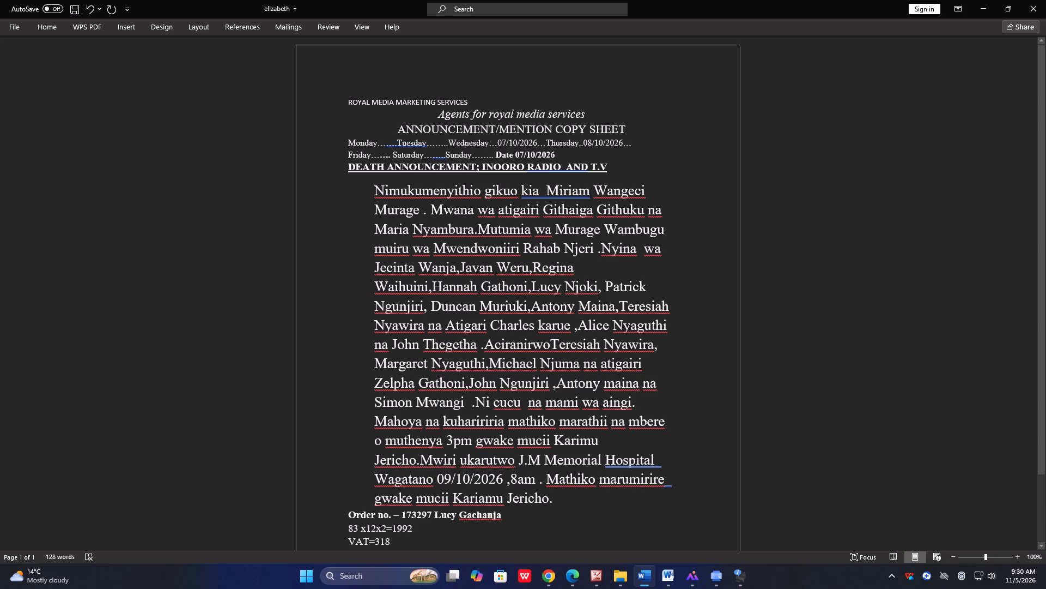
{"action": "left_click_drag", "start_coordinate": [475, 346], "coordinate": [439, 335]}
{"action": "left_click_drag", "start_coordinate": [439, 335], "coordinate": [412, 290]}
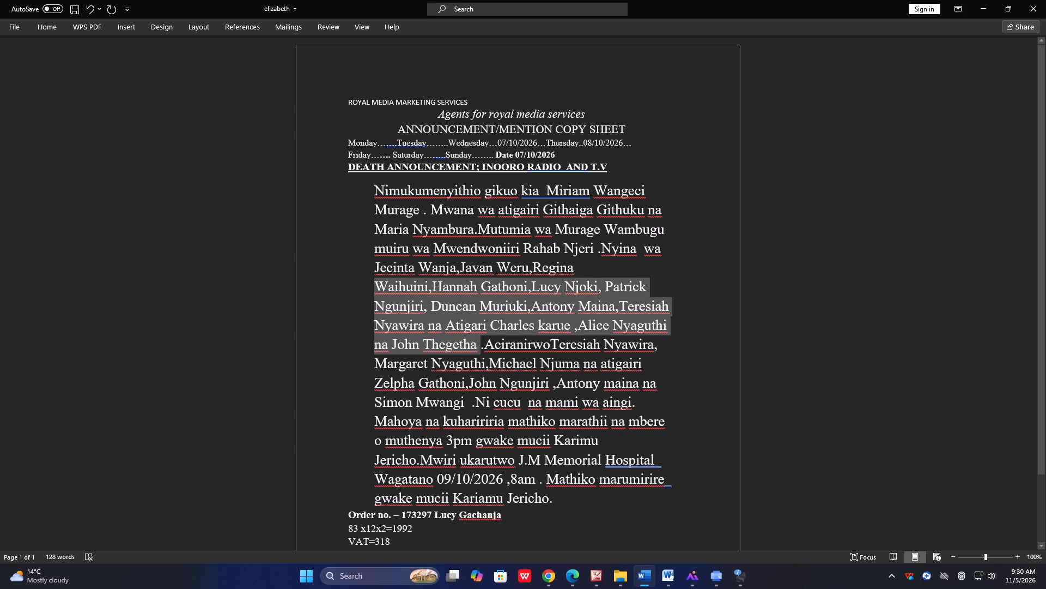
{"action": "left_click_drag", "start_coordinate": [412, 290], "coordinate": [404, 270]}
{"action": "key", "text": "BackSpace"}
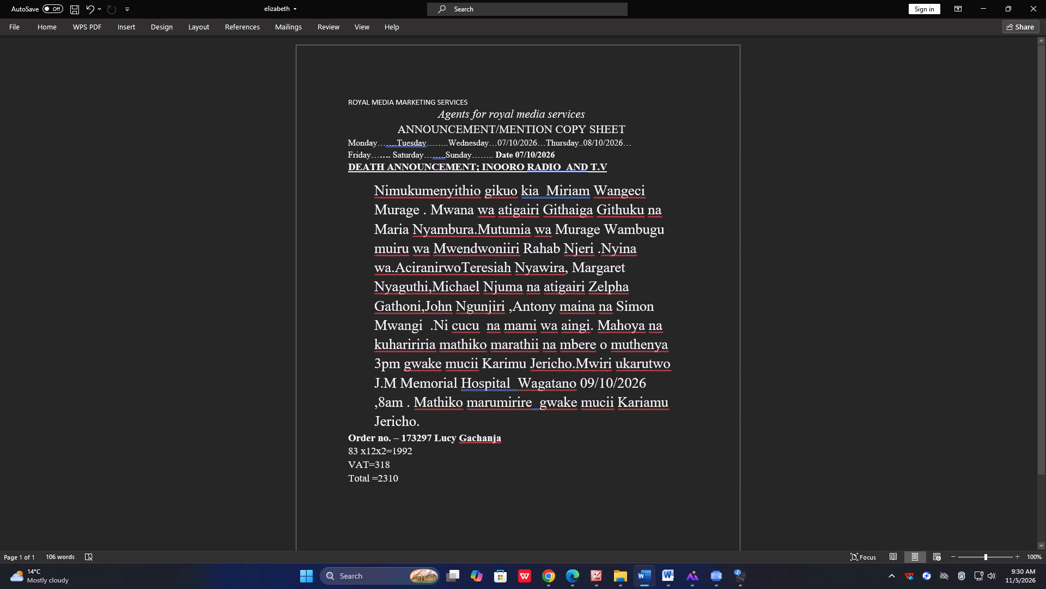
Indent the announcement paragraph by one more level.
{"action": "key", "text": "ctrl+m"}
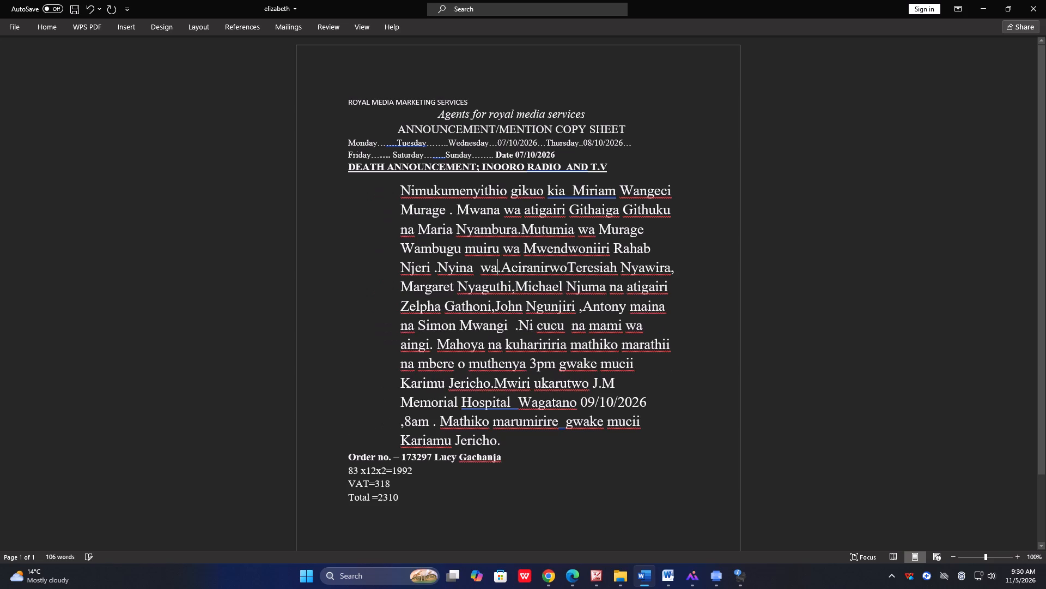
{"action": "key", "text": "i"}
{"action": "key", "text": "BackSpace"}
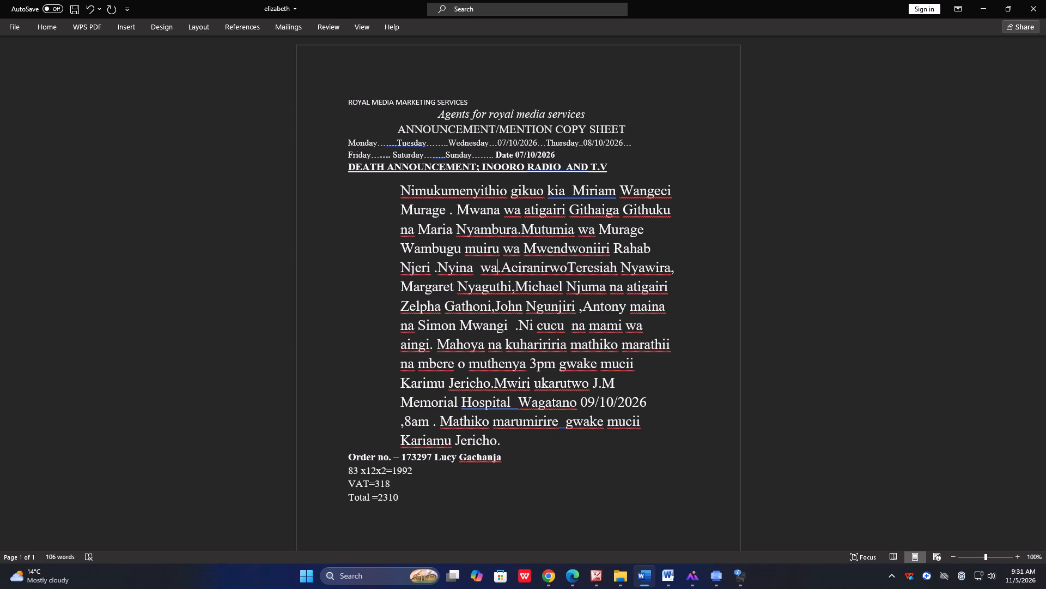
{"action": "key", "text": "space"}
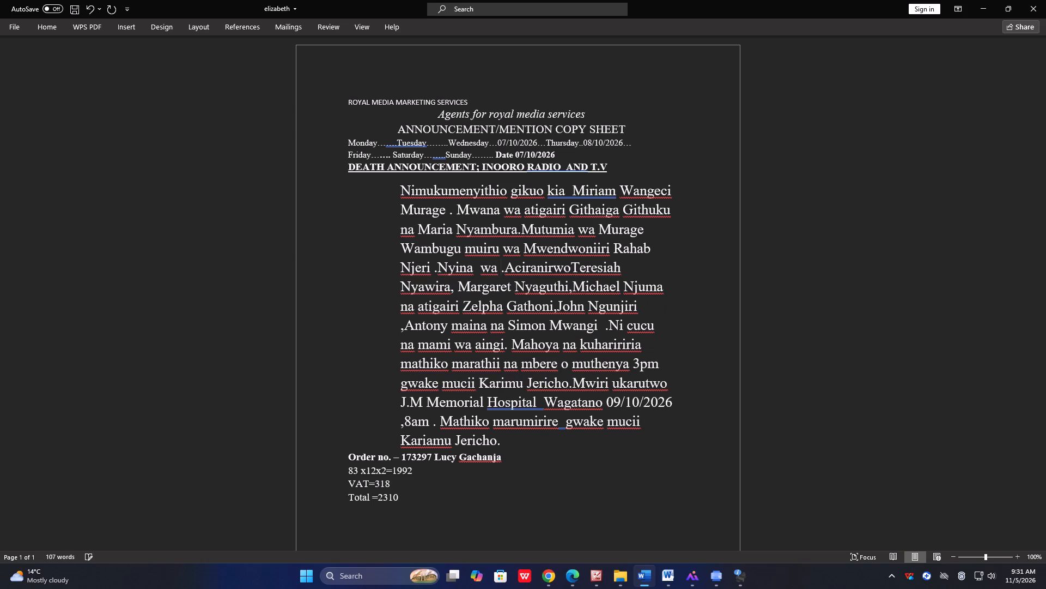
{"action": "key", "text": "shift+a"}
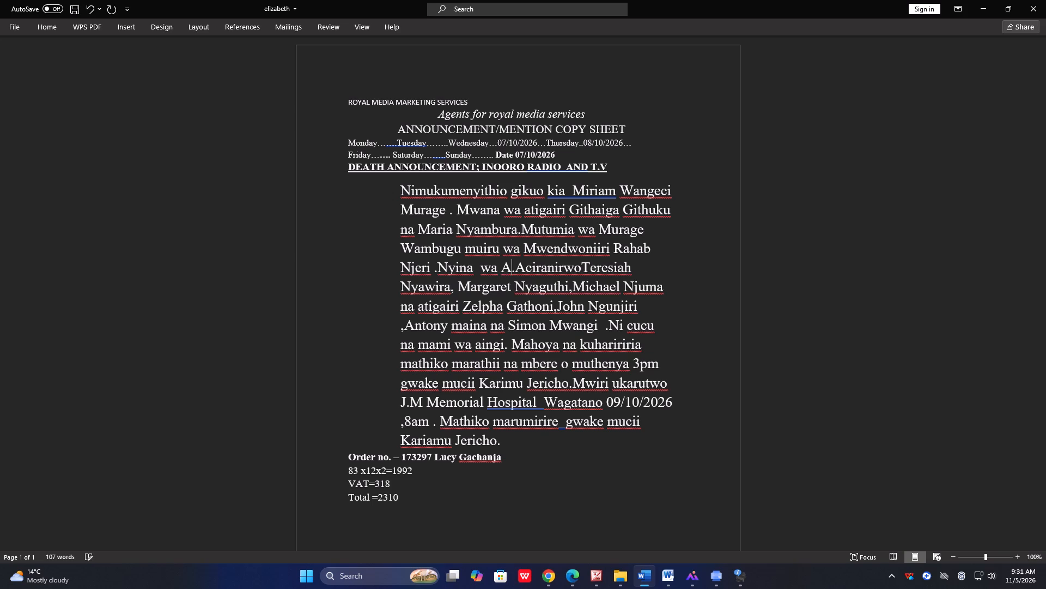
{"action": "type", "text": "tigiri"}
{"action": "key", "text": "space"}
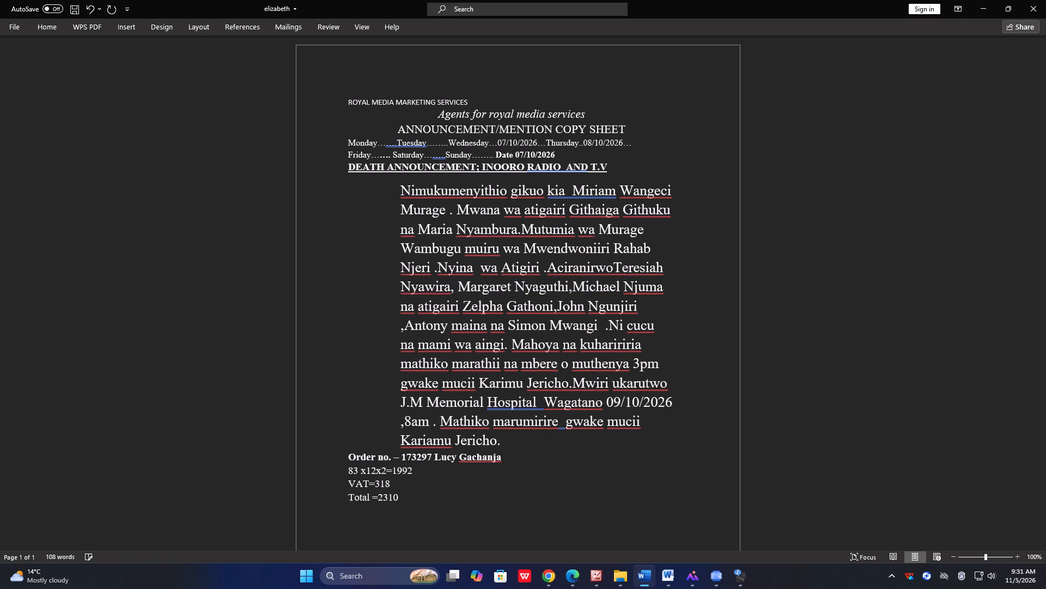
{"action": "key", "text": "BackSpace"}
{"action": "key", "text": "BackSpace"}
{"action": "key", "text": "BackSpace"}
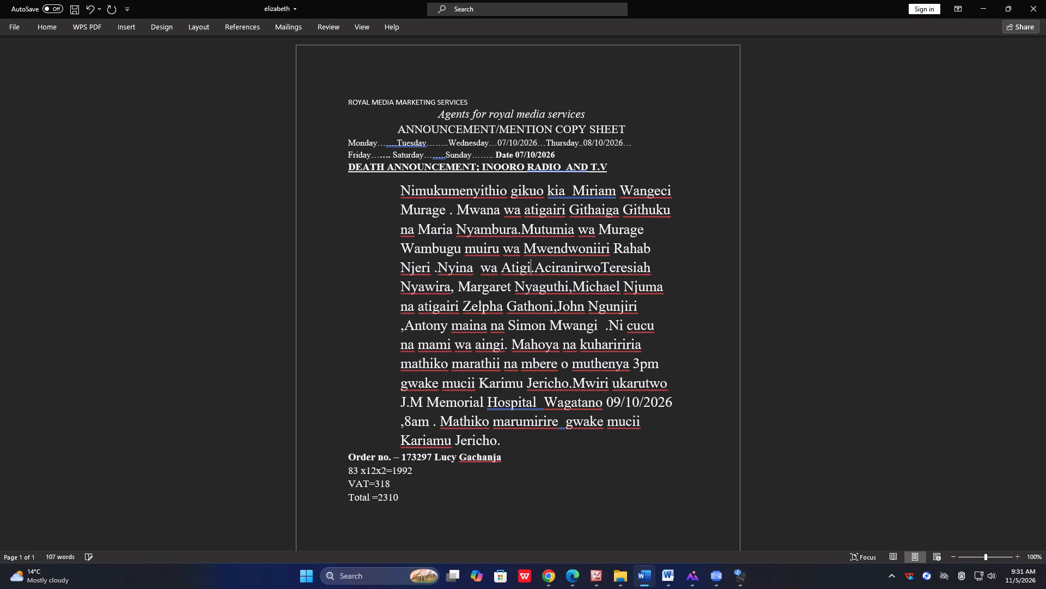
{"action": "key", "text": "BackSpace"}
{"action": "key", "text": "a"}
{"action": "type", "text": "iri"}
{"action": "key", "text": "space"}
{"action": "type", "text": "Nyambu"}
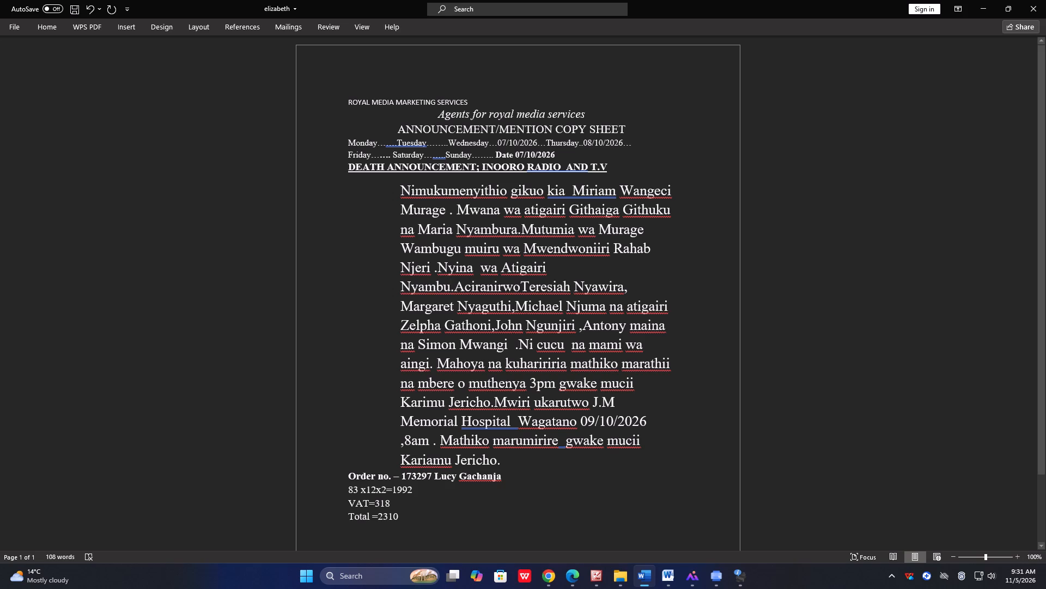
Insert the child's name "Ndirangu," between "Nyina wa" and "Atigairi", with a space before it.
{"action": "left_click", "coordinate": [497, 268]}
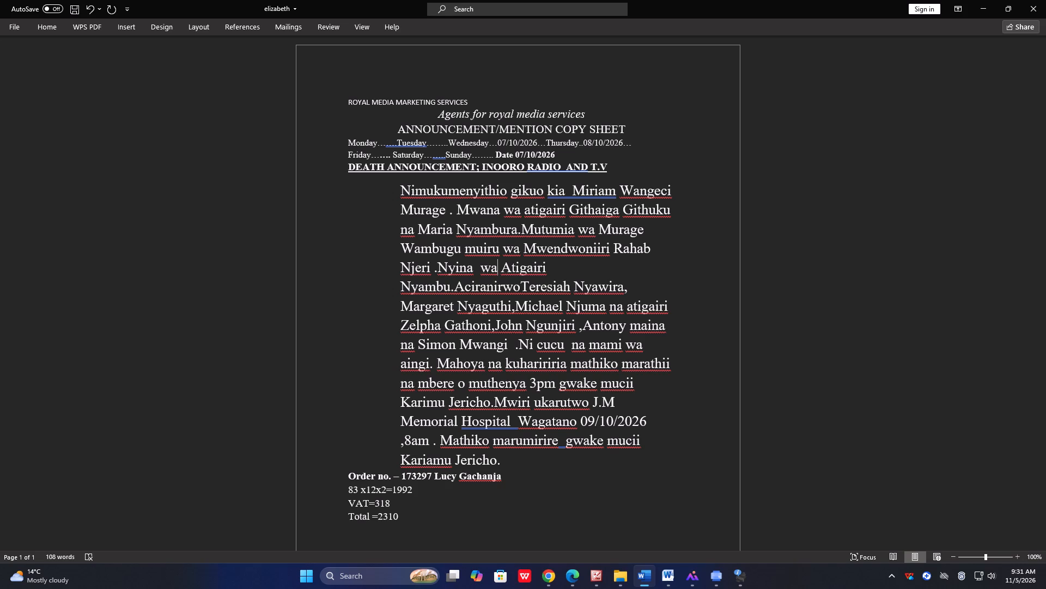
{"action": "key", "text": "shift+n"}
{"action": "type", "text": "dirangu"}
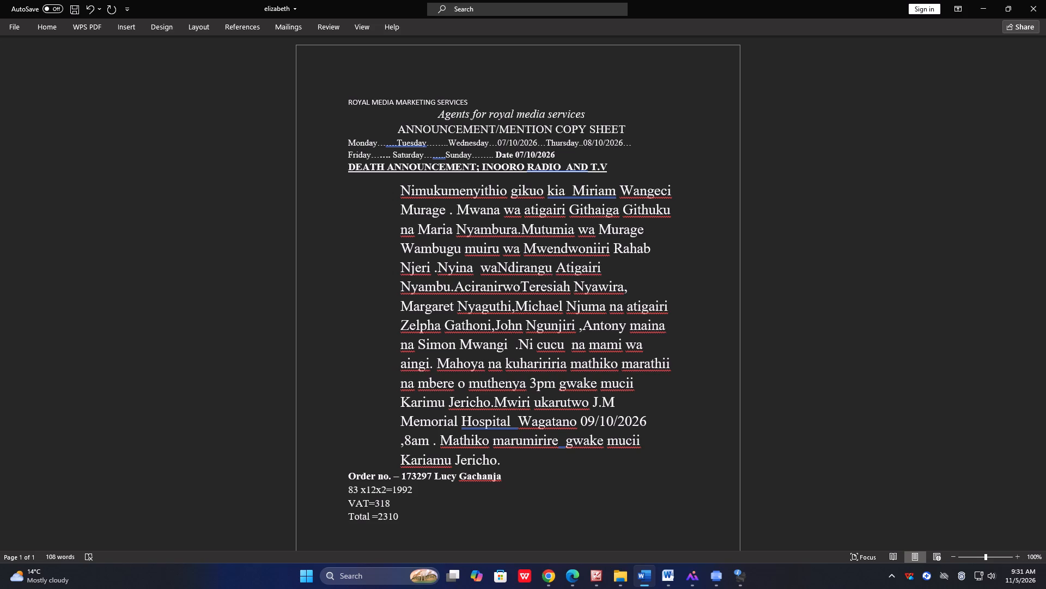
{"action": "key", "text": "comma"}
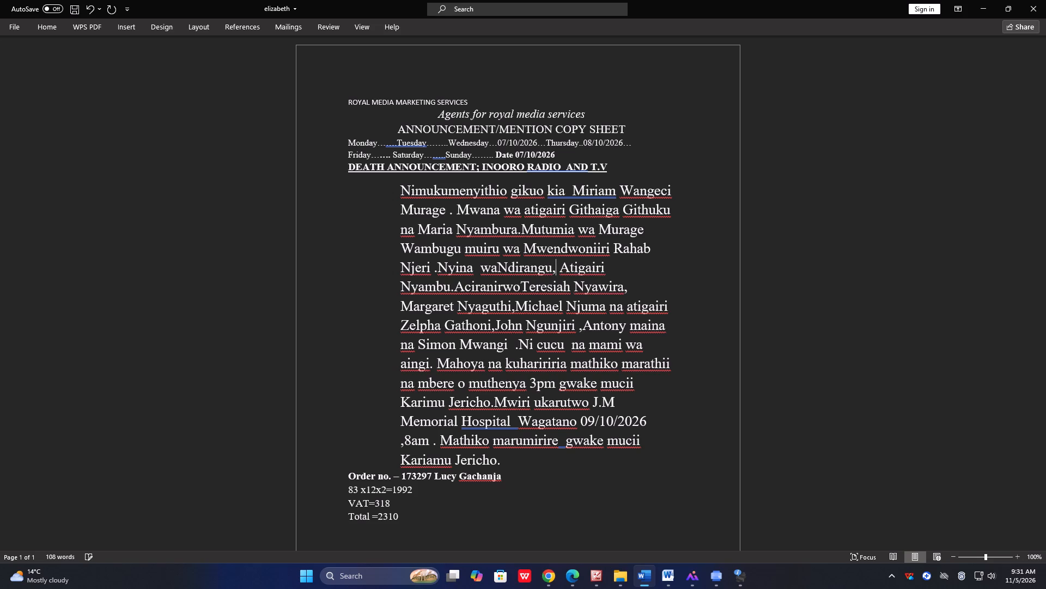
{"action": "left_click", "coordinate": [499, 272]}
{"action": "key", "text": "space"}
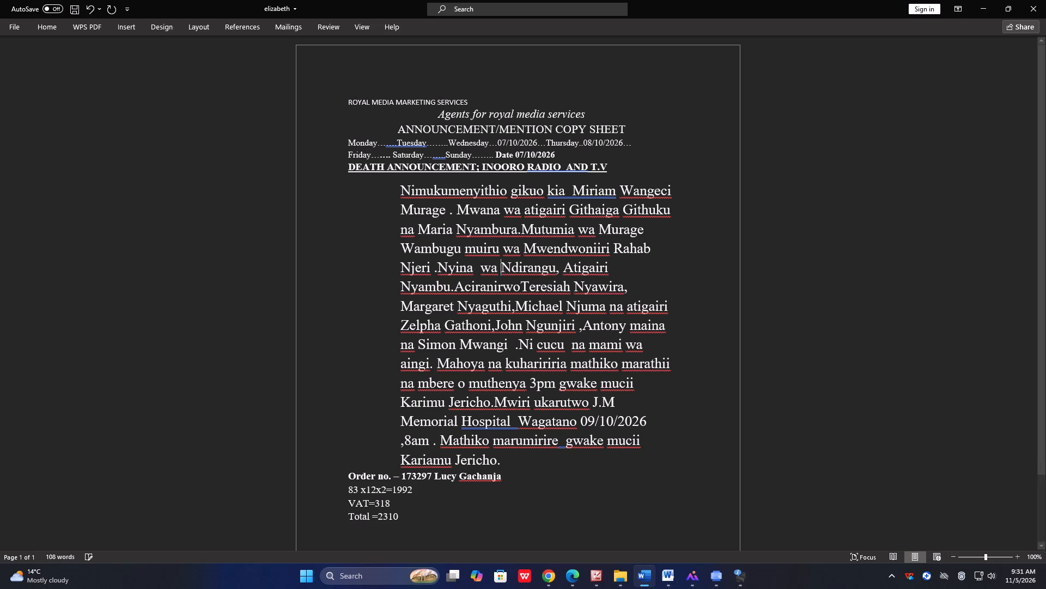
{"action": "left_click", "coordinate": [564, 270]}
{"action": "left_click", "coordinate": [561, 269]}
{"action": "key", "text": "ctrl+w"}
{"action": "key", "text": "ctrl+a"}
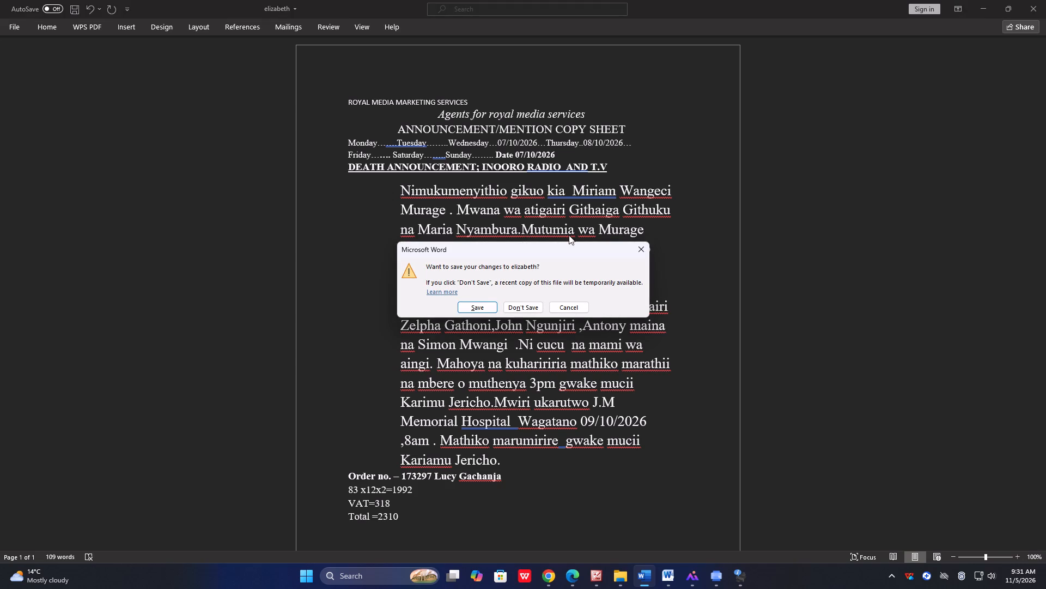
{"action": "left_click", "coordinate": [634, 251]}
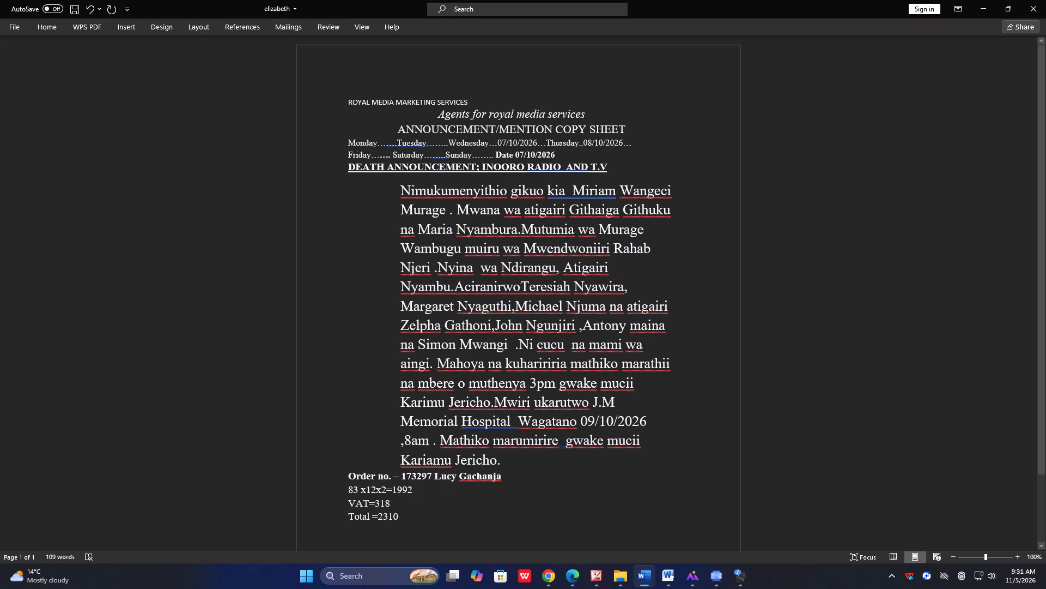
{"action": "type", "text": "Wanjir"}
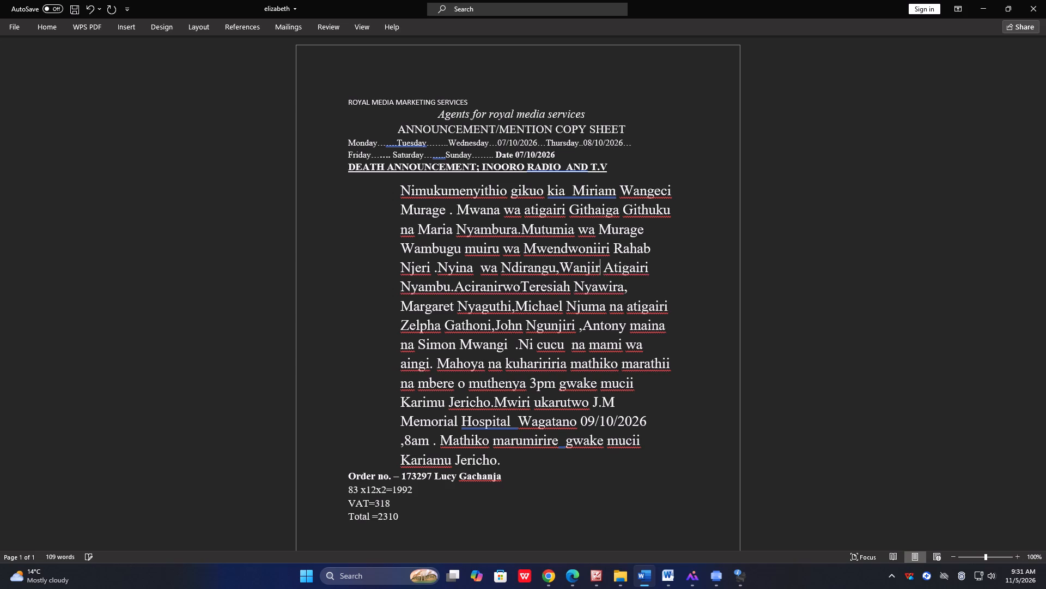
{"action": "key", "text": "u"}
{"action": "key", "text": "comma"}
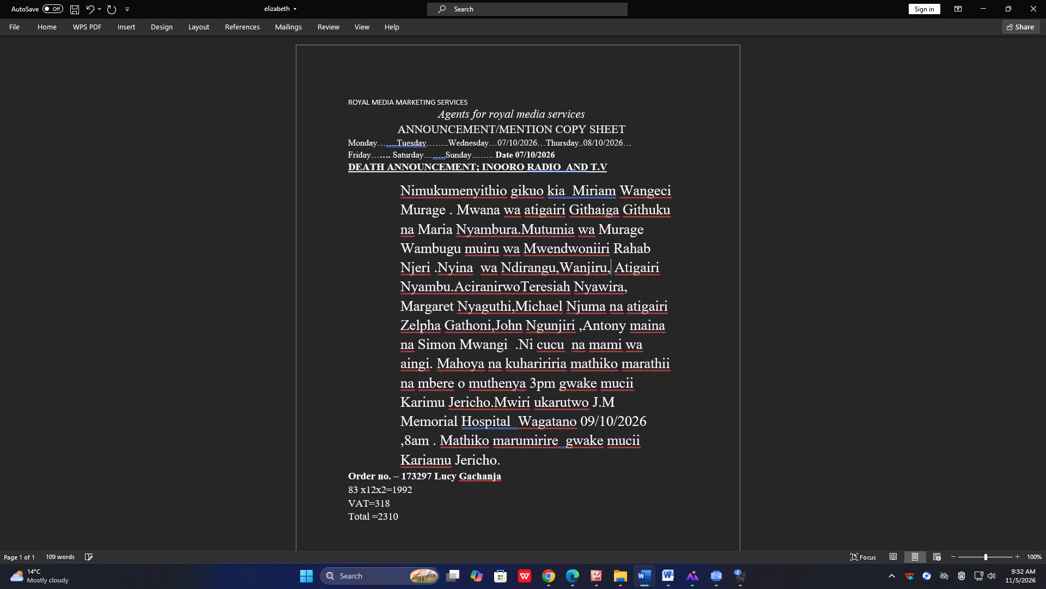
{"action": "type", "text": "Githuku"}
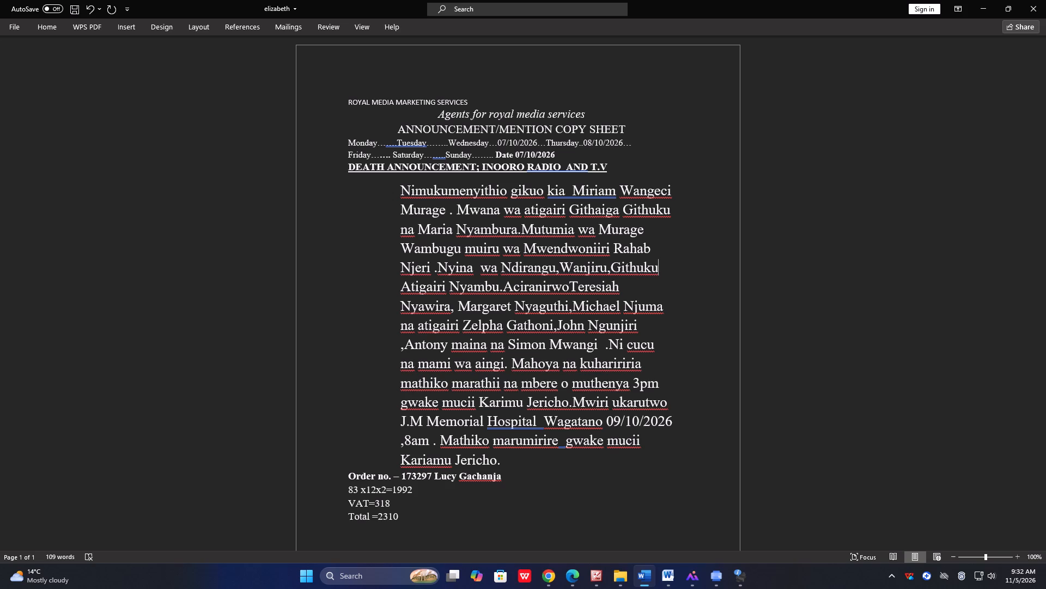
{"action": "key", "text": "comma"}
{"action": "type", "text": "Ga"}
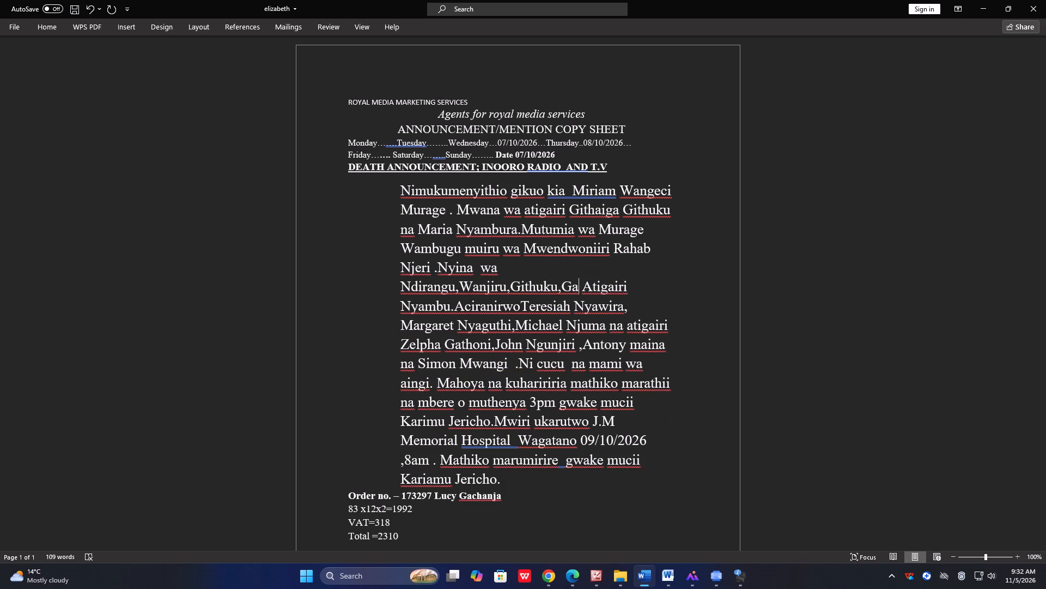
{"action": "type", "text": "thuku"}
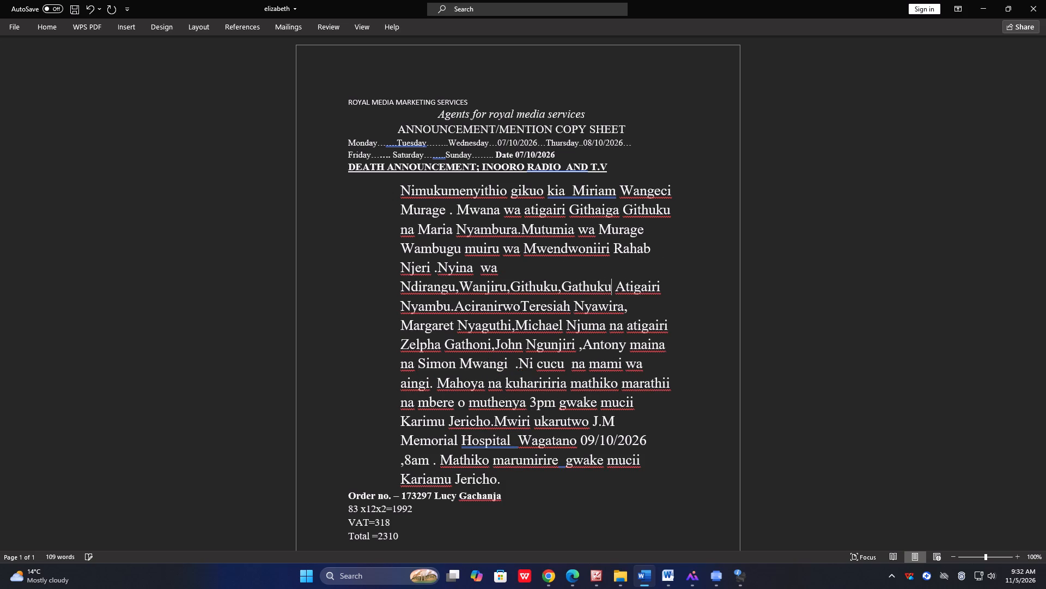
{"action": "left_click", "coordinate": [455, 290]}
{"action": "left_click", "coordinate": [466, 291]}
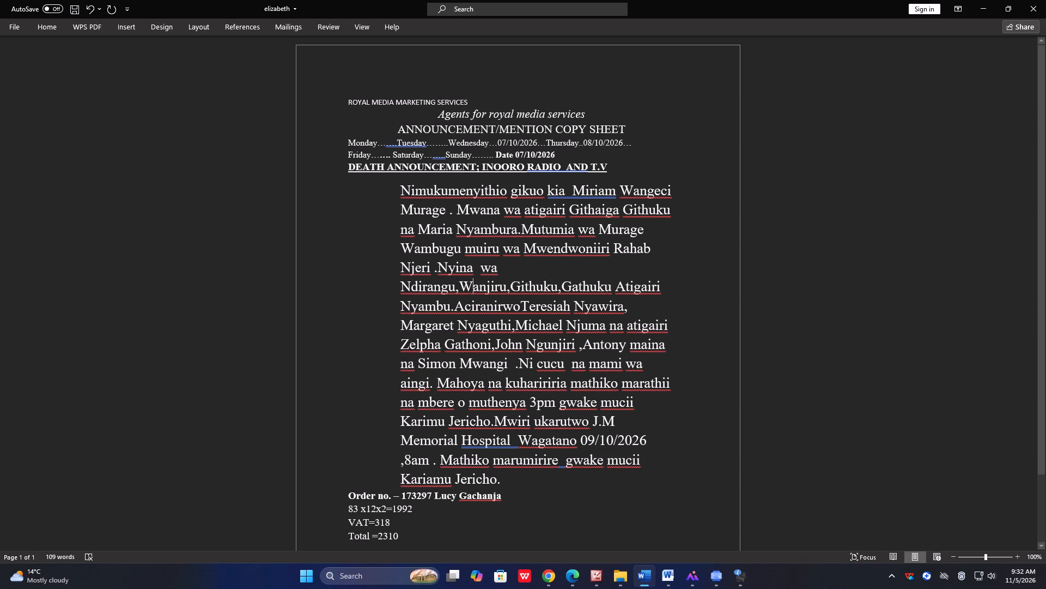
{"action": "left_click", "coordinate": [460, 289]}
{"action": "key", "text": "space"}
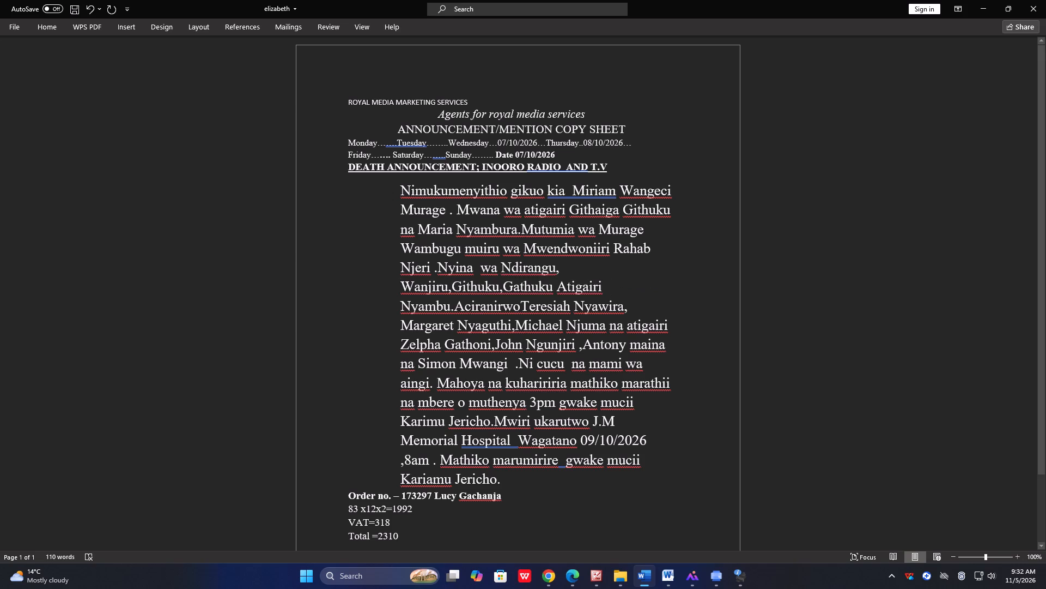
{"action": "left_click", "coordinate": [458, 290]}
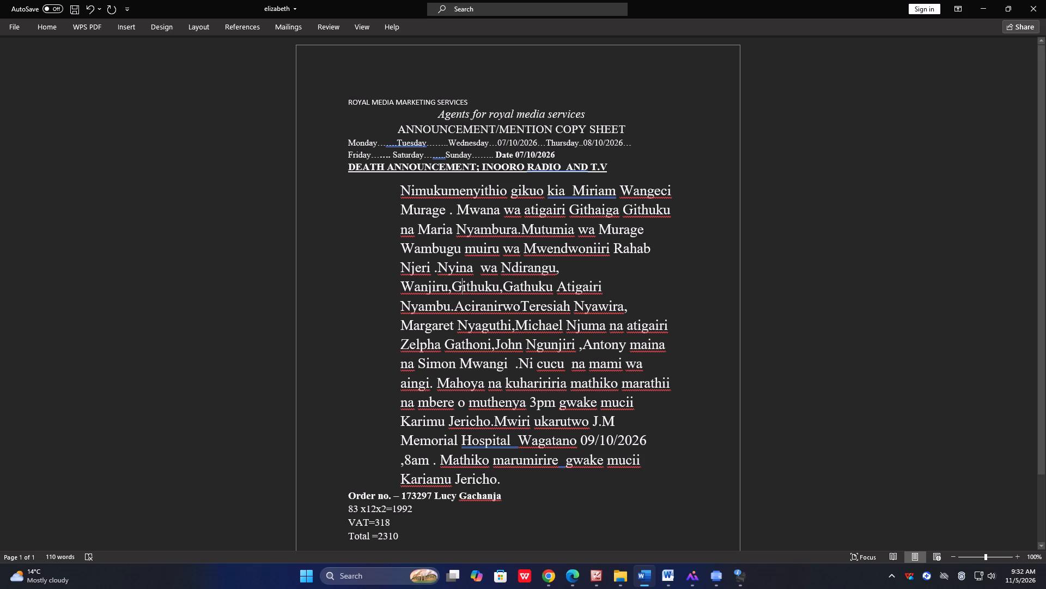
{"action": "left_click", "coordinate": [453, 290]}
{"action": "key", "text": "space"}
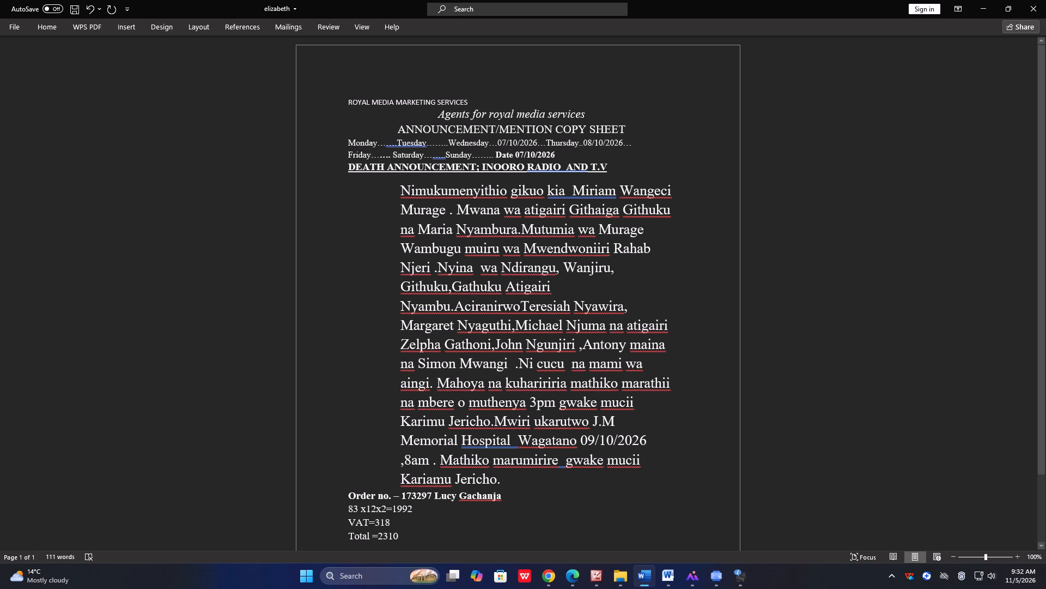
{"action": "left_click", "coordinate": [455, 292]}
{"action": "key", "text": "space"}
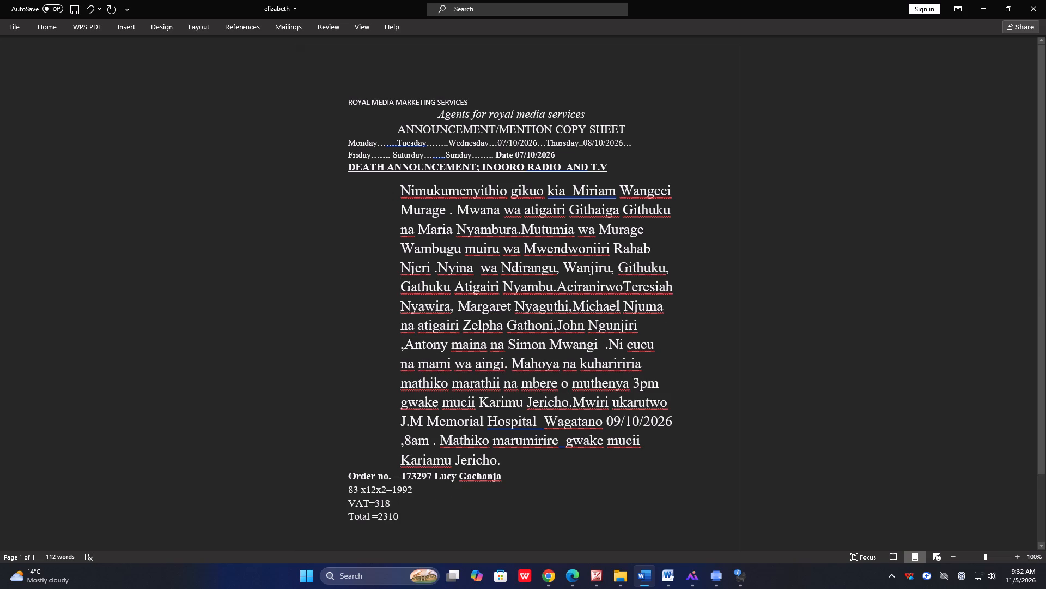
Copy the whole announcement sheet, from the "ROYAL MEDIA MARKETING SERVICES" heading down to the Total line.
{"action": "scroll", "coordinate": [457, 496], "scroll_direction": "down", "scroll_amount": 2}
{"action": "scroll", "coordinate": [489, 490], "scroll_direction": "up", "scroll_amount": 4}
{"action": "left_click_drag", "start_coordinate": [461, 533], "coordinate": [368, 119]}
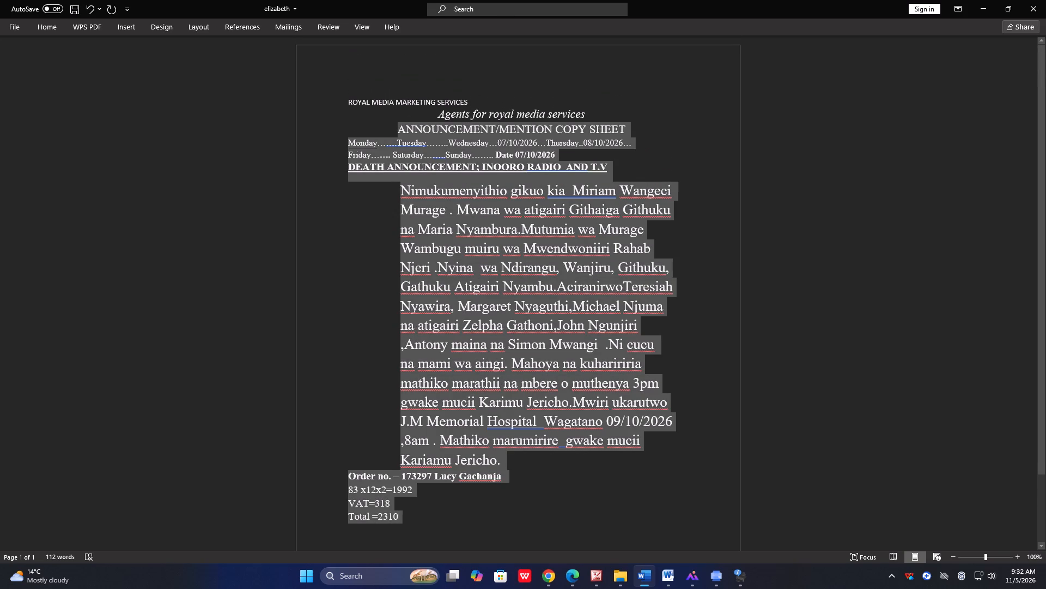
{"action": "left_click_drag", "start_coordinate": [368, 119], "coordinate": [335, 100]}
{"action": "key", "text": "ctrl+c"}
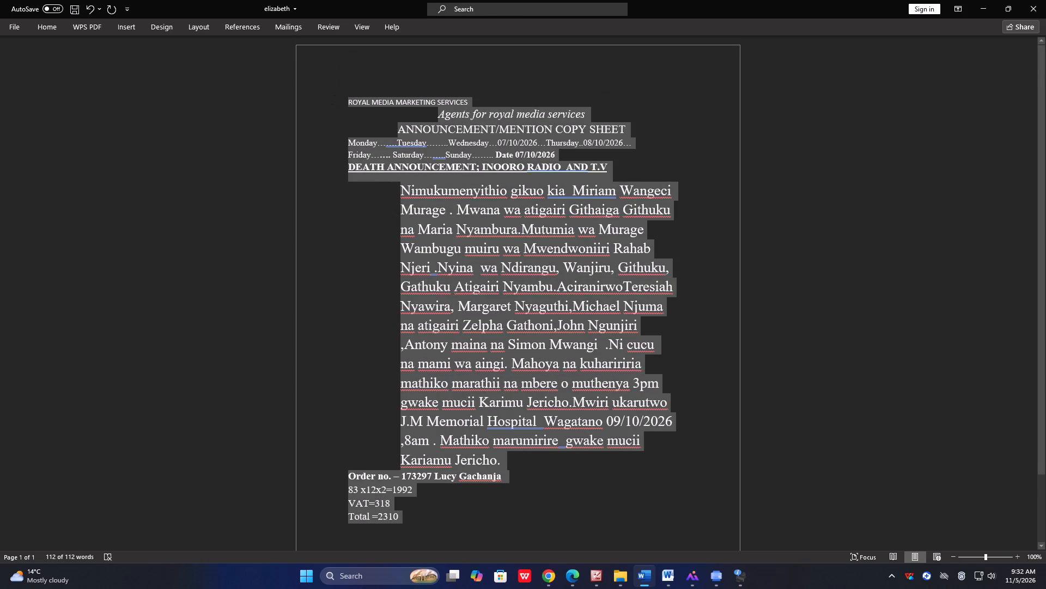
{"action": "left_click", "coordinate": [647, 580]}
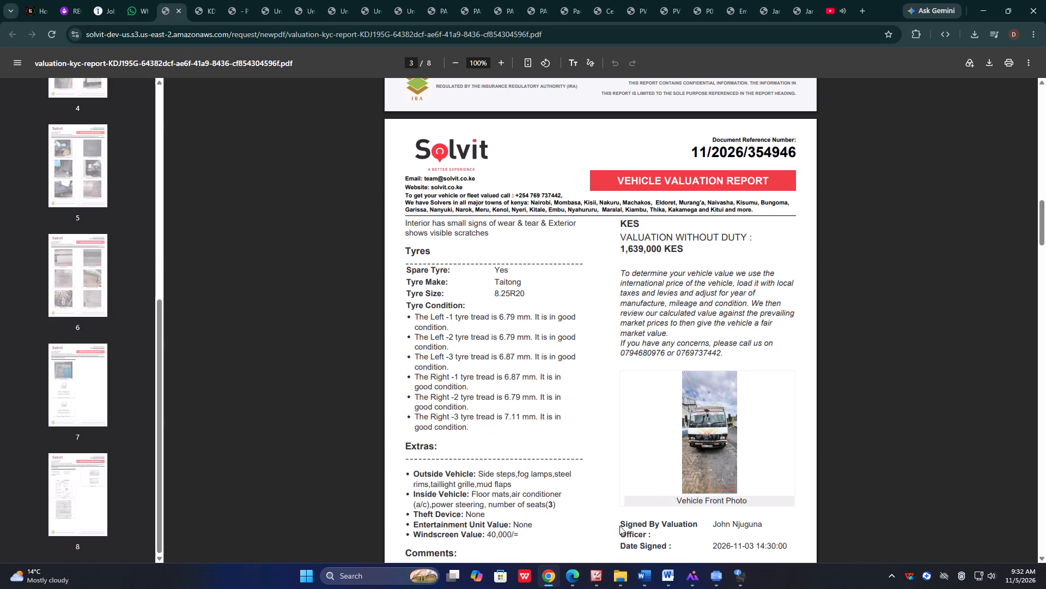
Switch to Document2 in Word and replace the whole "Dear Sir/Madam" letter with the copied announcement sheet.
{"action": "left_click", "coordinate": [667, 580]}
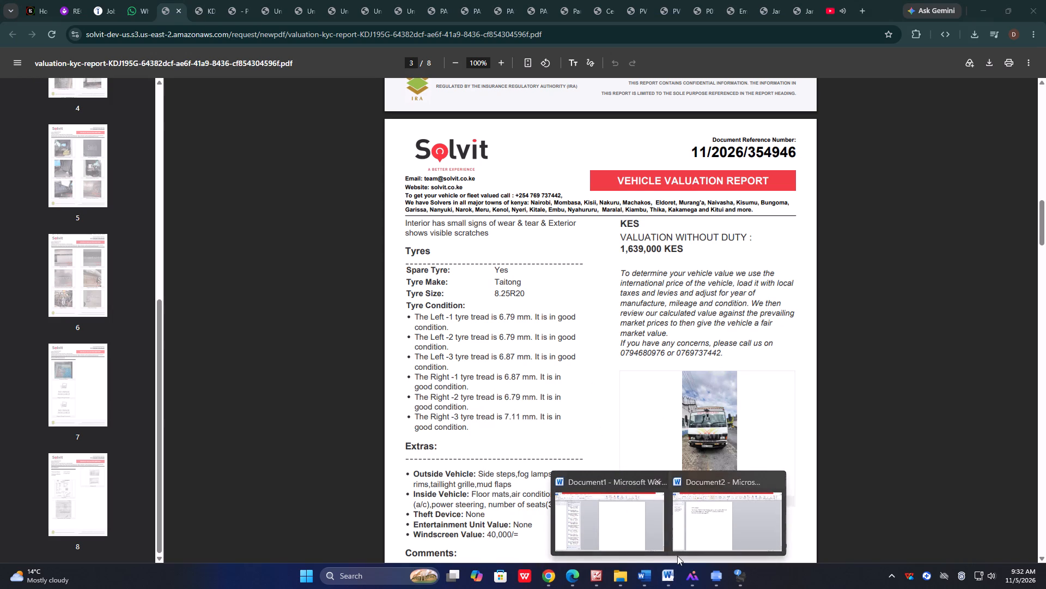
{"action": "left_click", "coordinate": [706, 536]}
{"action": "left_click_drag", "start_coordinate": [393, 218], "coordinate": [215, 158]}
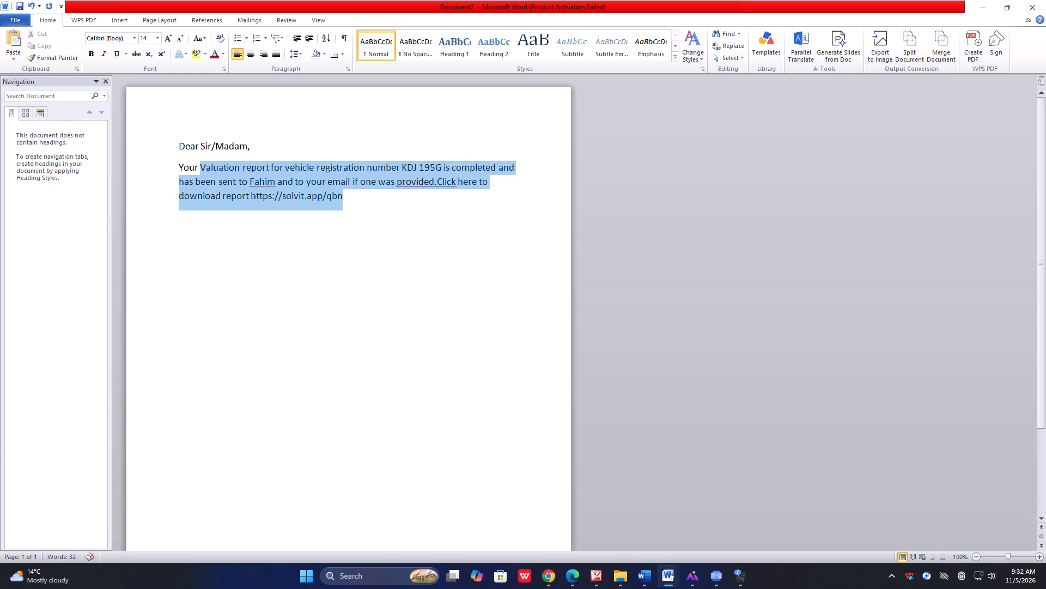
{"action": "left_click_drag", "start_coordinate": [215, 158], "coordinate": [182, 148]}
{"action": "key", "text": "ctrl+v"}
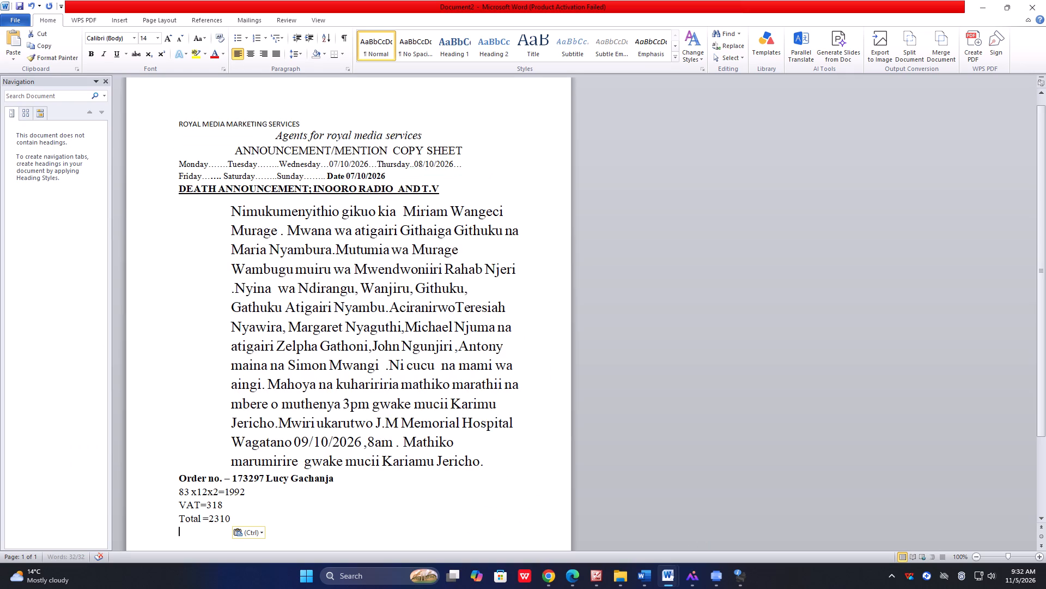
Show the ruler in Document2.
{"action": "left_click", "coordinate": [209, 210]}
{"action": "scroll", "coordinate": [238, 238], "scroll_direction": "up", "scroll_amount": 5}
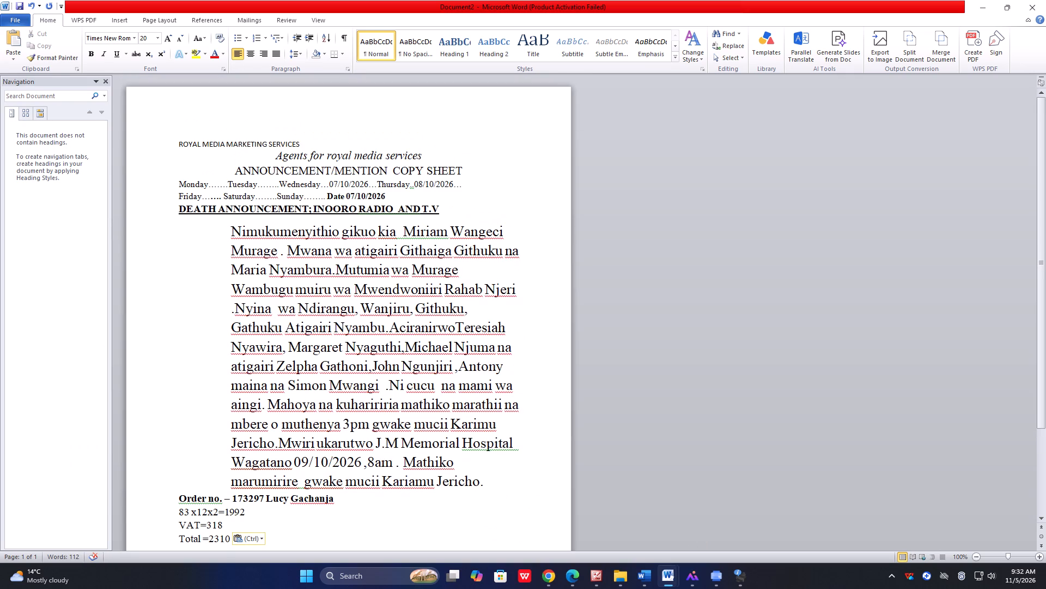
{"action": "left_click_drag", "start_coordinate": [215, 232], "coordinate": [175, 227]}
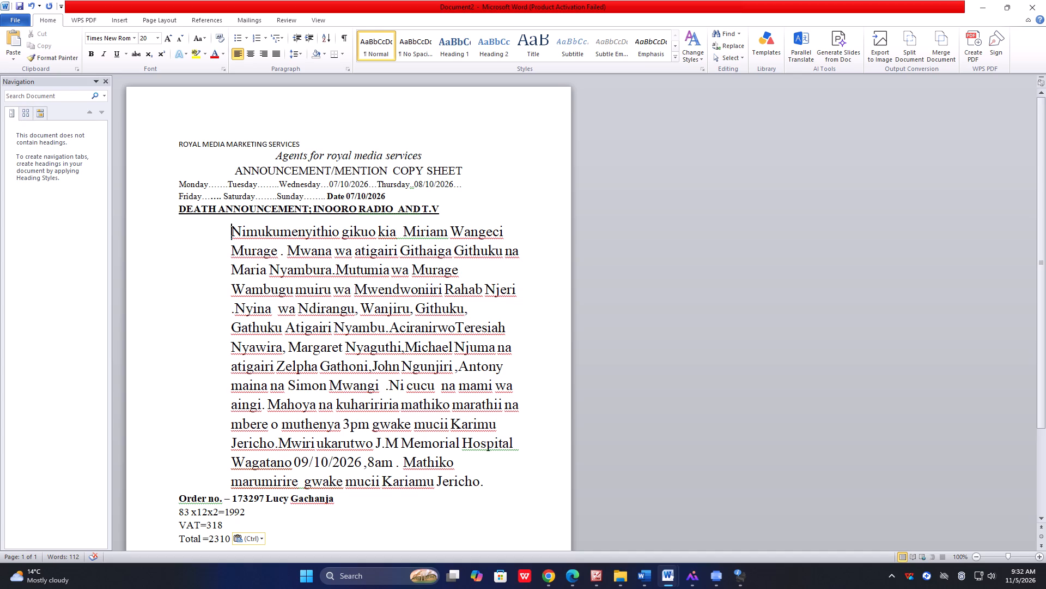
{"action": "left_click", "coordinate": [185, 251]}
{"action": "right_click", "coordinate": [202, 296]}
{"action": "left_click", "coordinate": [294, 23]}
{"action": "left_click", "coordinate": [306, 21]}
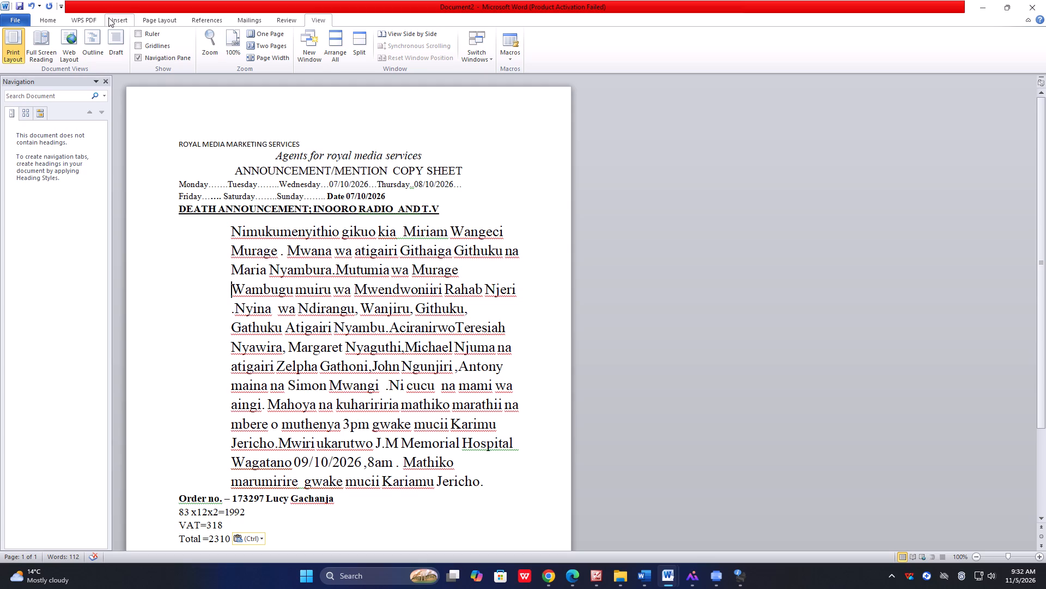
{"action": "left_click", "coordinate": [140, 33]}
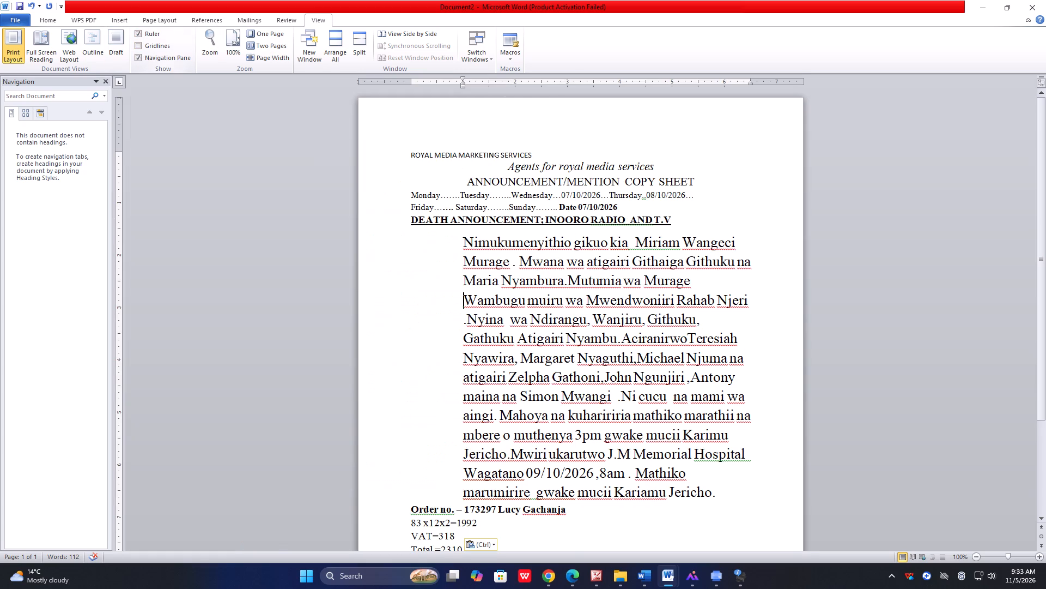
Move the page's left margin outward by about 0.25 inch to widen the text area.
{"action": "left_click", "coordinate": [453, 243]}
{"action": "left_click_drag", "start_coordinate": [411, 86], "coordinate": [403, 88]}
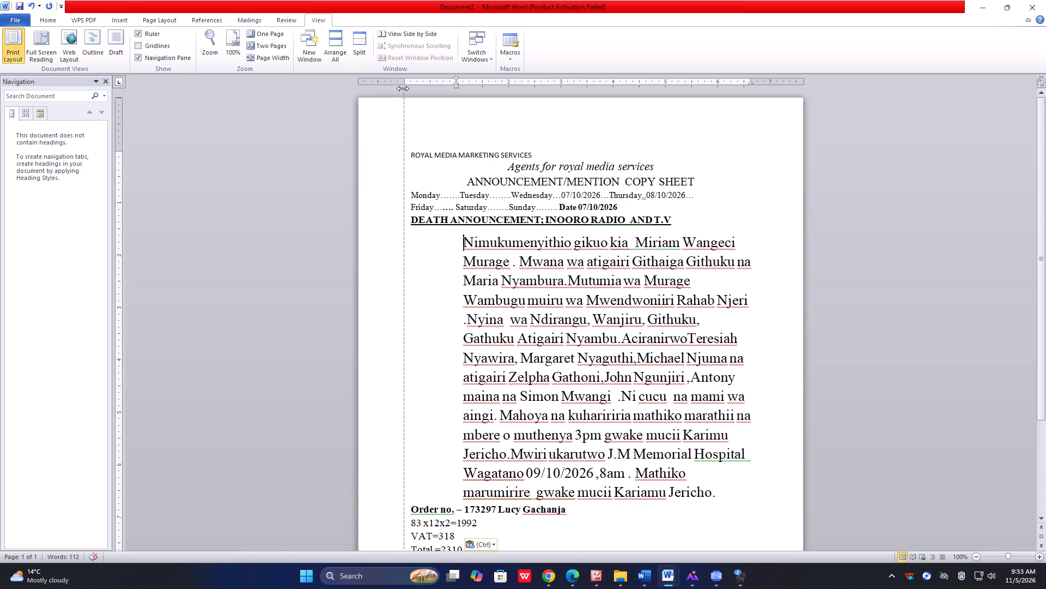
{"action": "left_click_drag", "start_coordinate": [403, 88], "coordinate": [396, 90]}
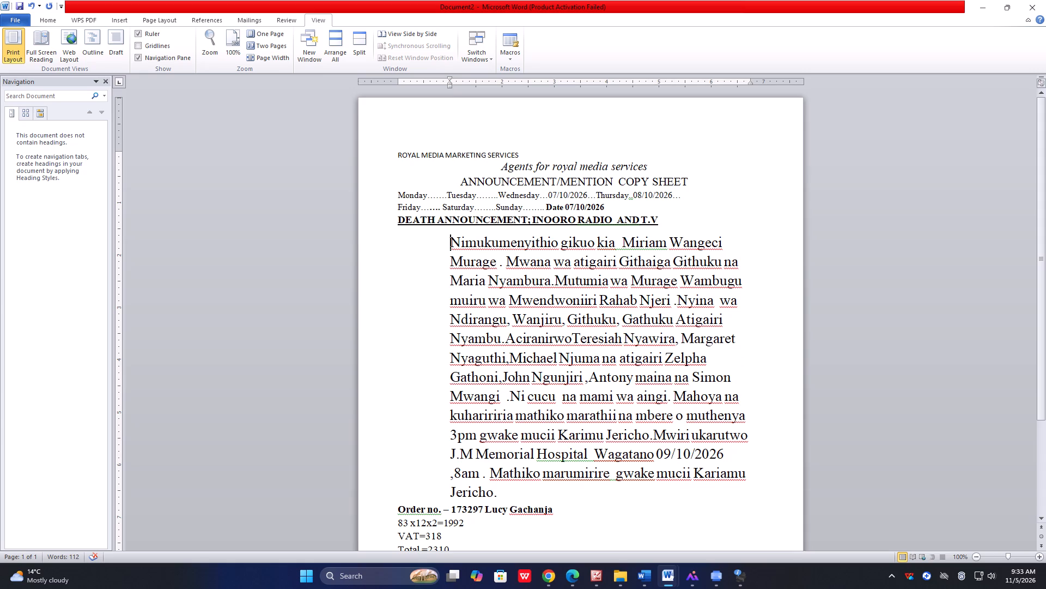
Reduce the left indent of the announcement paragraph so it starts almost at the page's left margin.
{"action": "double_click", "coordinate": [449, 87]}
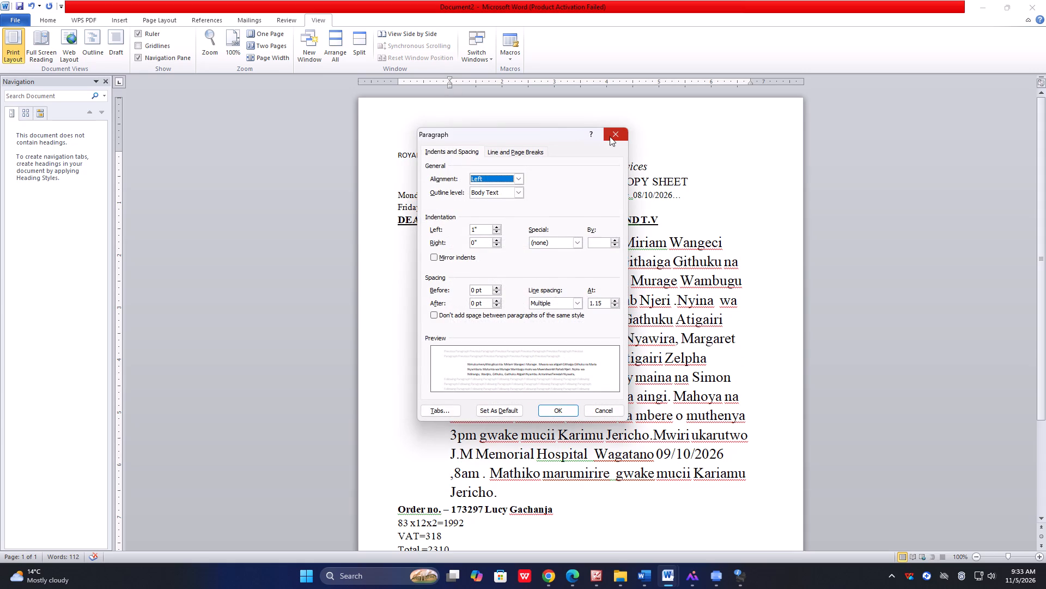
{"action": "left_click", "coordinate": [610, 136]}
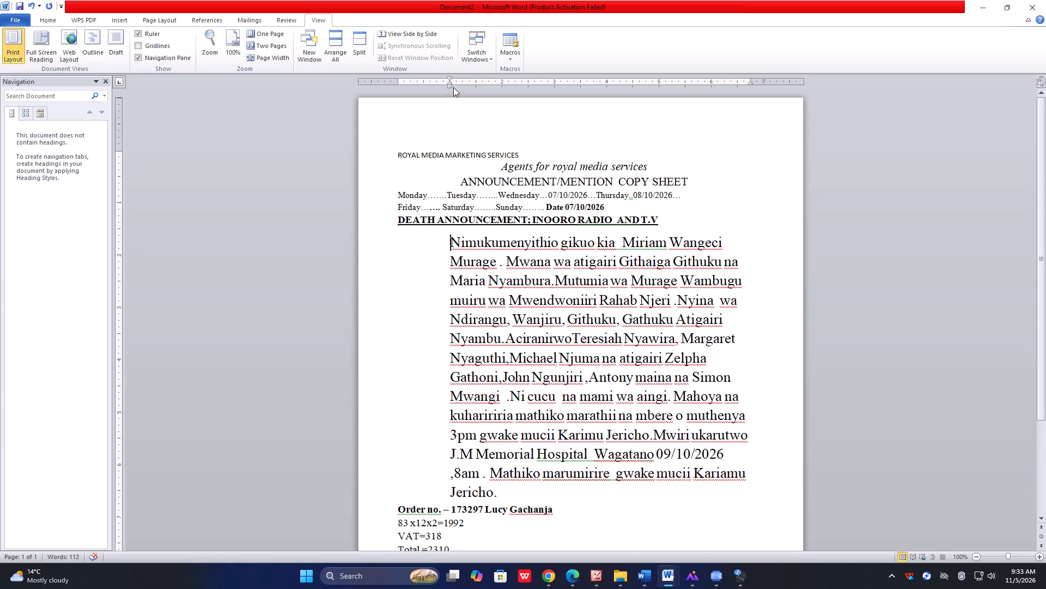
{"action": "left_click_drag", "start_coordinate": [451, 87], "coordinate": [404, 91]}
{"action": "left_click_drag", "start_coordinate": [404, 91], "coordinate": [402, 92]}
{"action": "scroll", "coordinate": [366, 203], "scroll_direction": "down", "scroll_amount": 1}
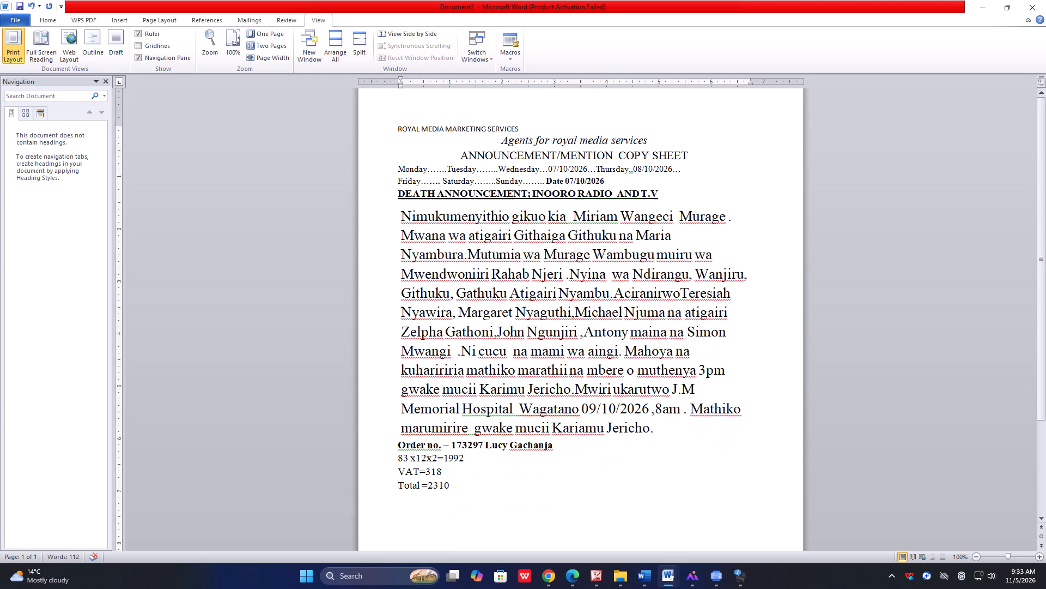
{"action": "scroll", "coordinate": [373, 203], "scroll_direction": "down", "scroll_amount": 1}
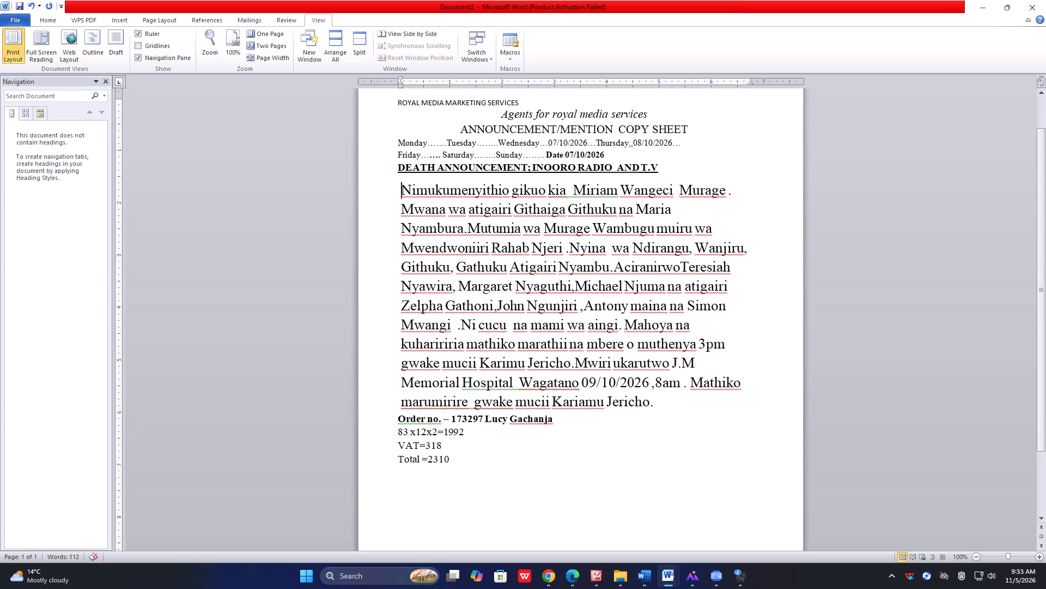
{"action": "scroll", "coordinate": [625, 302], "scroll_direction": "up", "scroll_amount": 2}
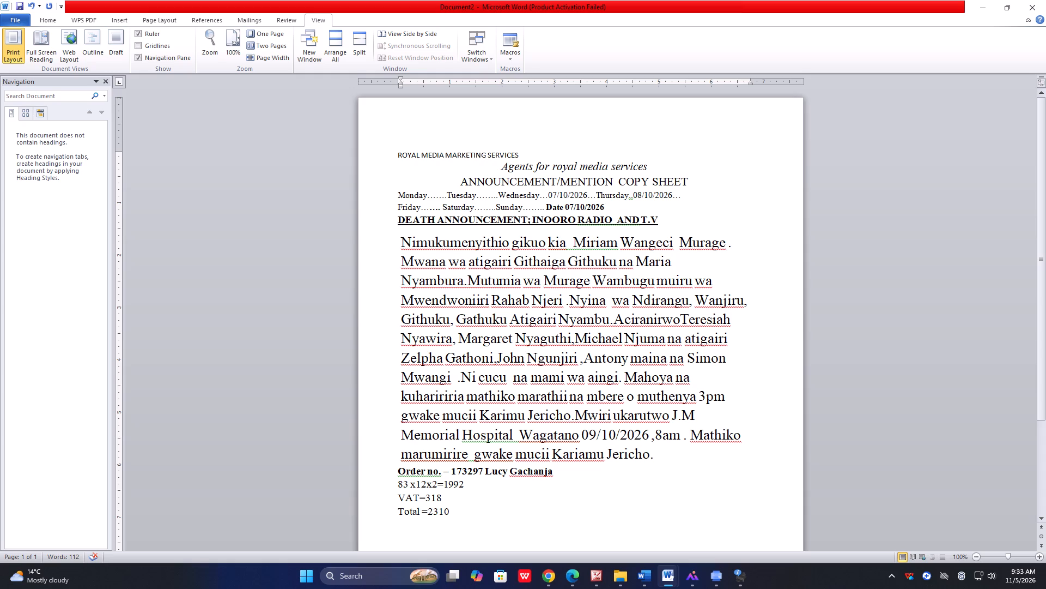
Add ", acharia,Muthoni ," after "Gathuku" in the list of children's names.
{"action": "left_click", "coordinate": [507, 322]}
{"action": "key", "text": "comma"}
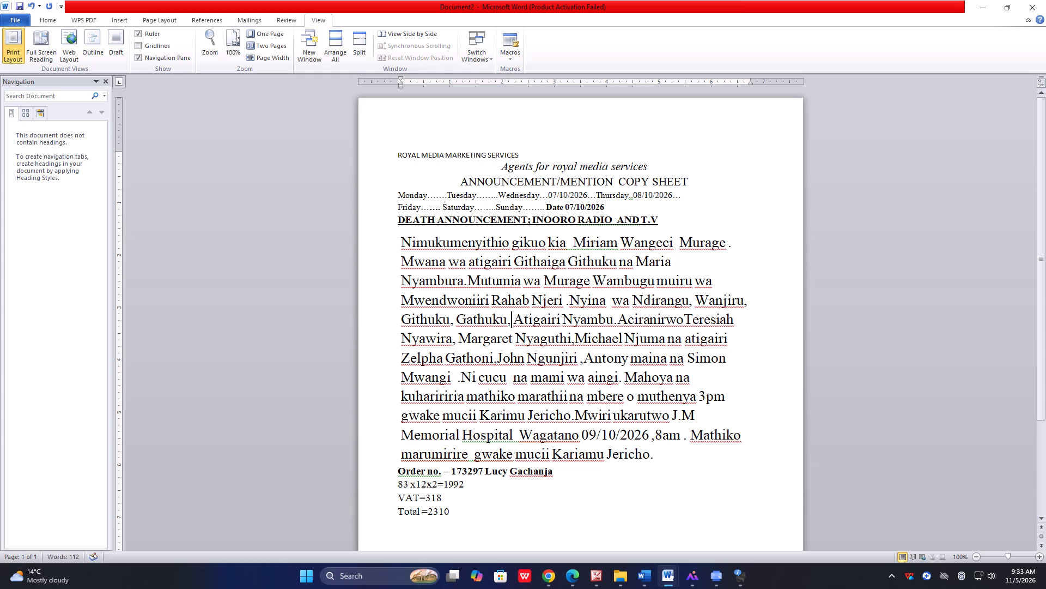
{"action": "key", "text": "space"}
{"action": "key", "text": "ctrl+m"}
{"action": "type", "text": "acharia"}
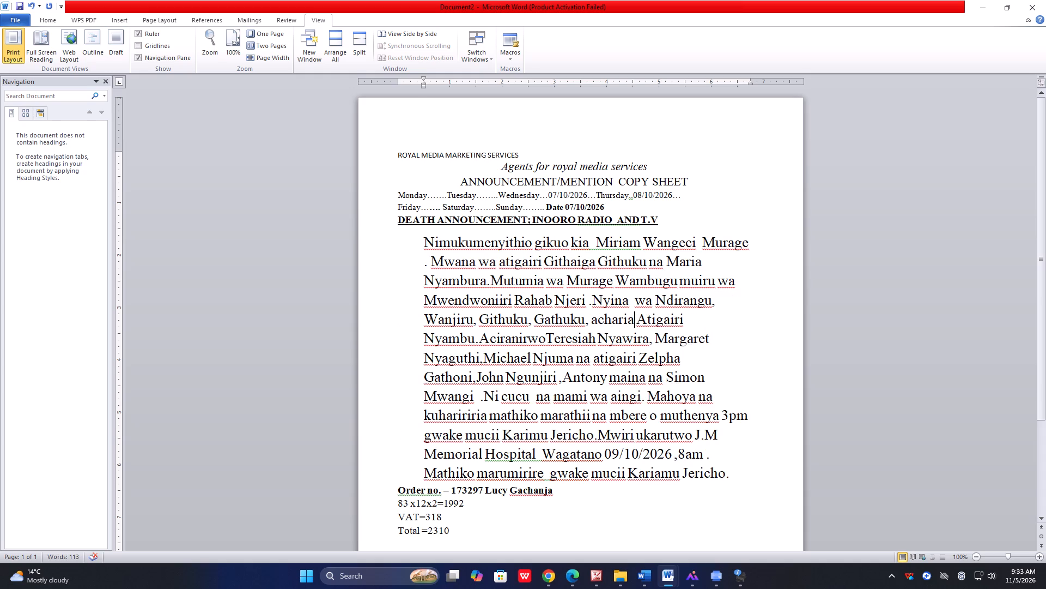
{"action": "key", "text": "comma"}
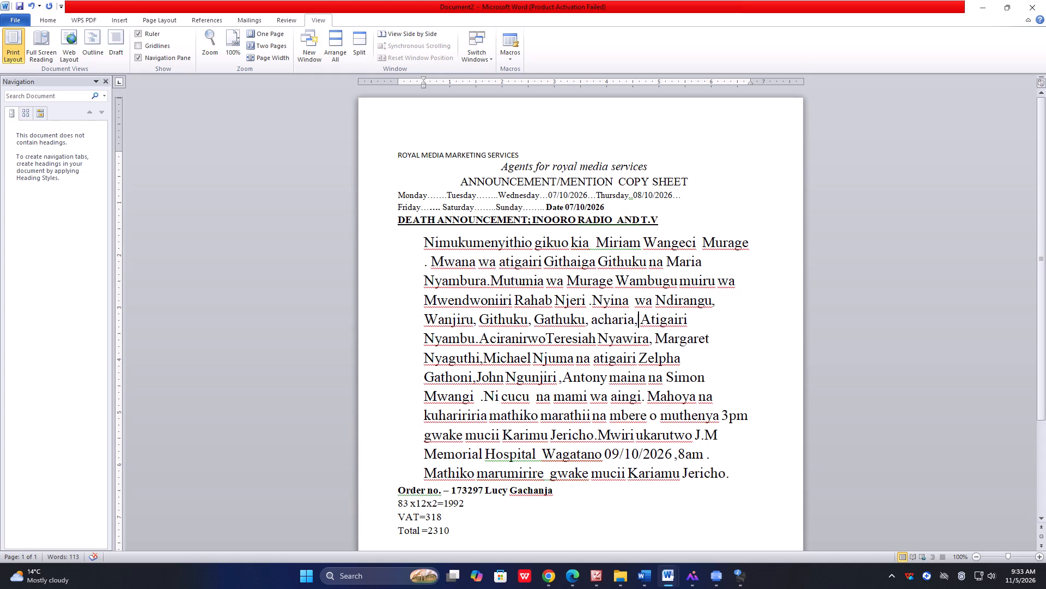
{"action": "type", "text": "Mu"}
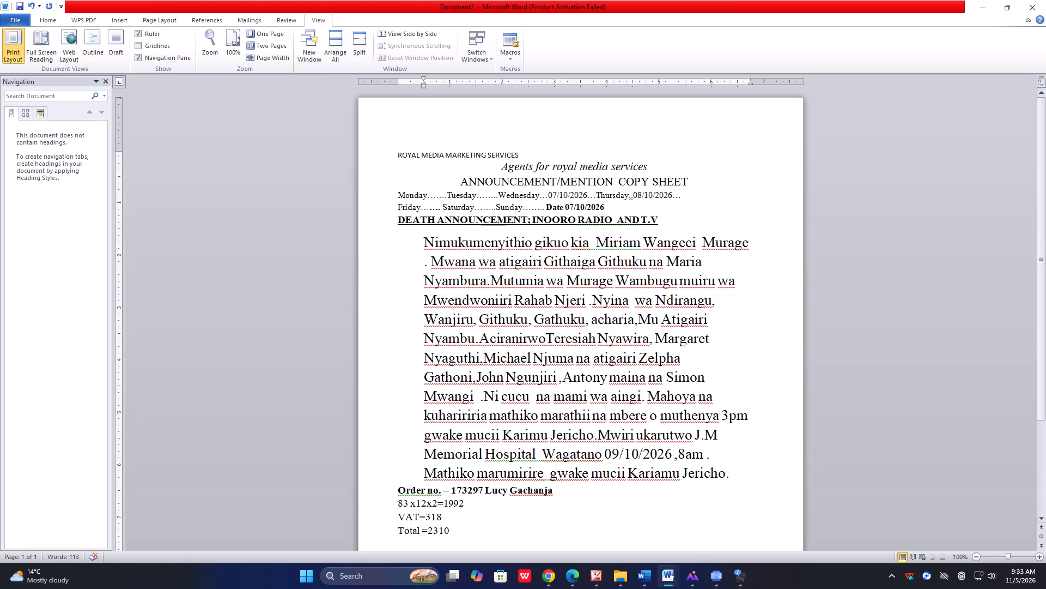
{"action": "type", "text": "thoni"}
{"action": "key", "text": "space"}
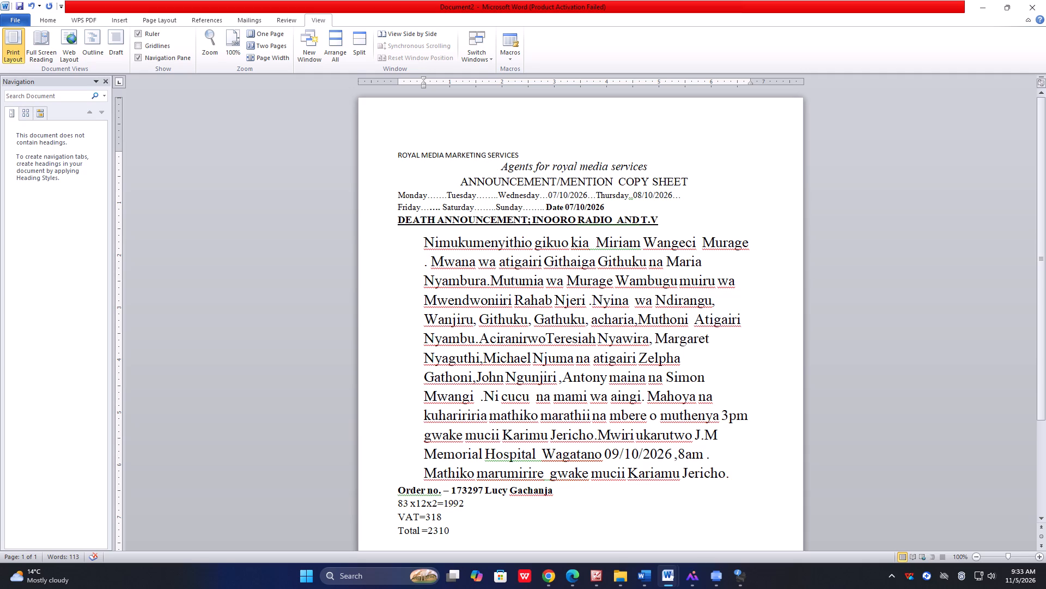
{"action": "key", "text": "comma"}
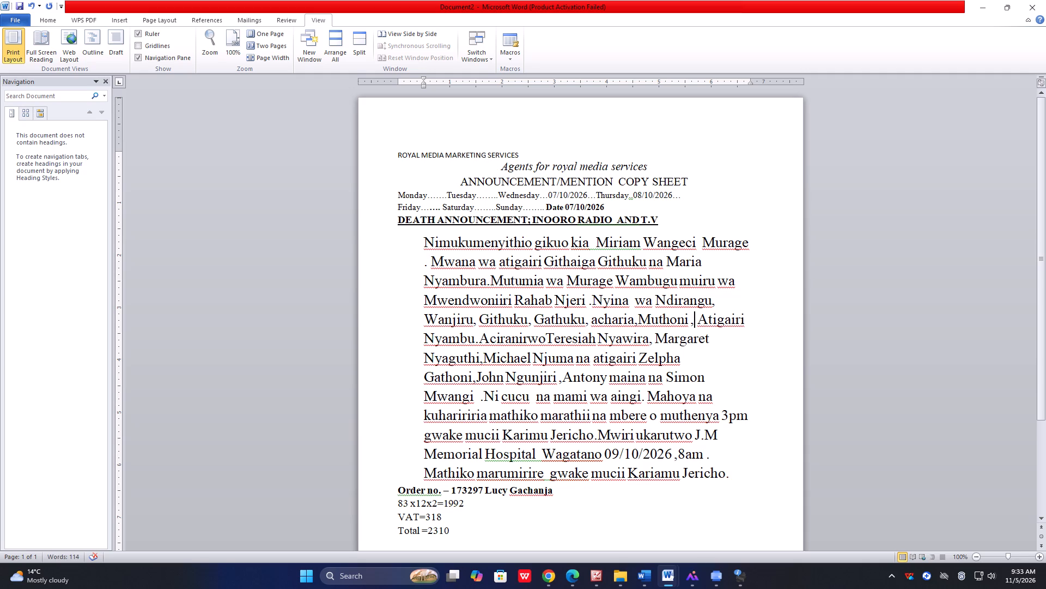
Continue the children's list after "Muthoni ," with "Ngundo,Ndegwa,Ngunjiri na", before "Atigairi".
{"action": "type", "text": "Ngun"}
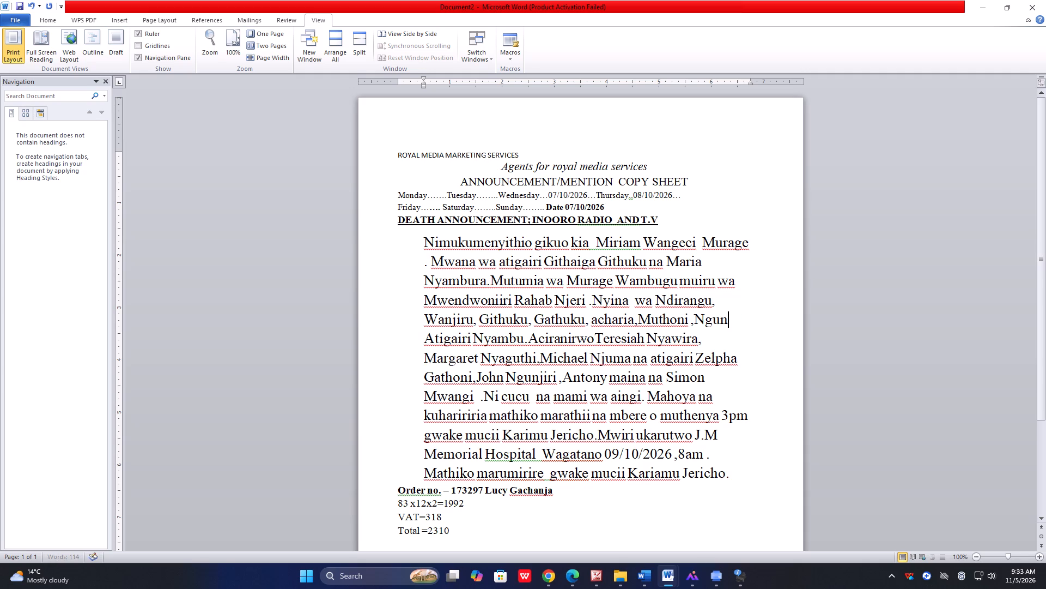
{"action": "type", "text": "do"}
{"action": "key", "text": "comma"}
{"action": "type", "text": "Nde"}
{"action": "type", "text": "gwa"}
{"action": "key", "text": "comma"}
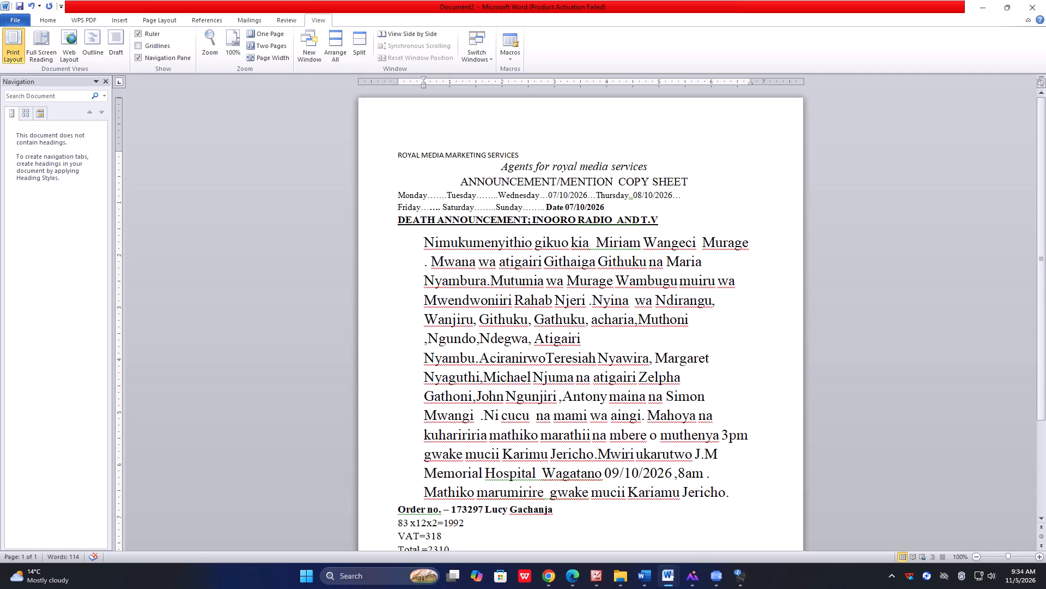
{"action": "key", "text": "shift+n"}
{"action": "key", "text": "j"}
{"action": "key", "text": "BackSpace"}
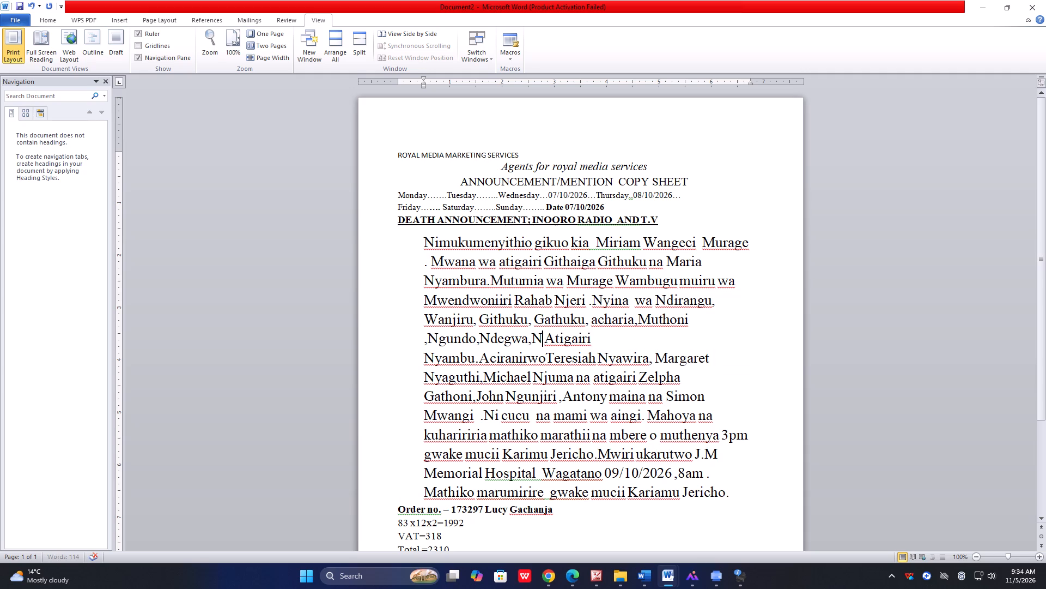
{"action": "type", "text": "gunjiri"}
{"action": "key", "text": "space"}
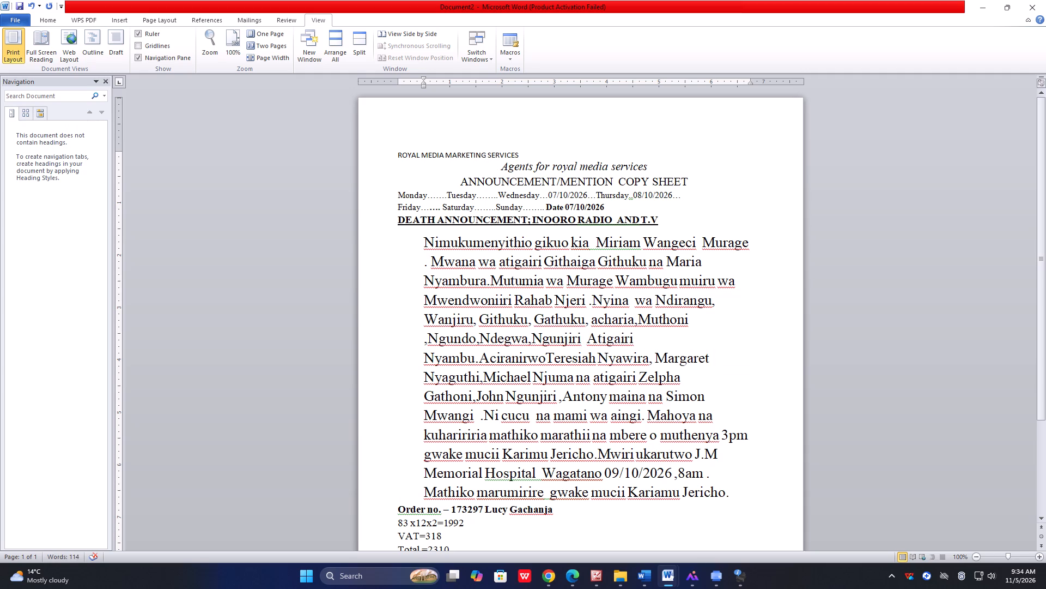
{"action": "type", "text": "na"}
{"action": "key", "text": "space"}
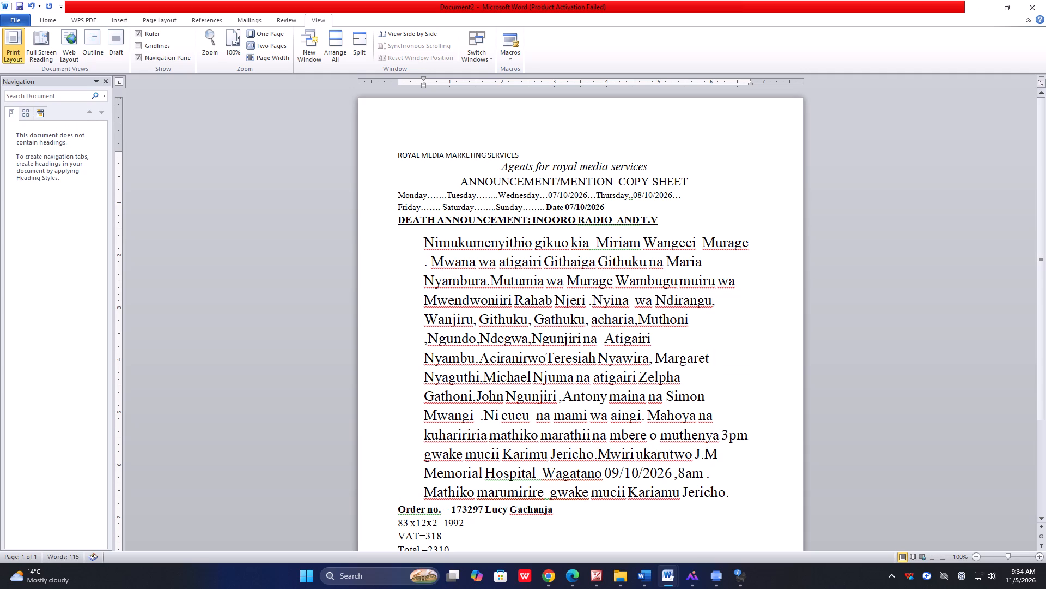
{"action": "left_click", "coordinate": [473, 358]}
{"action": "type", "text": "ra"}
{"action": "key", "text": "comma"}
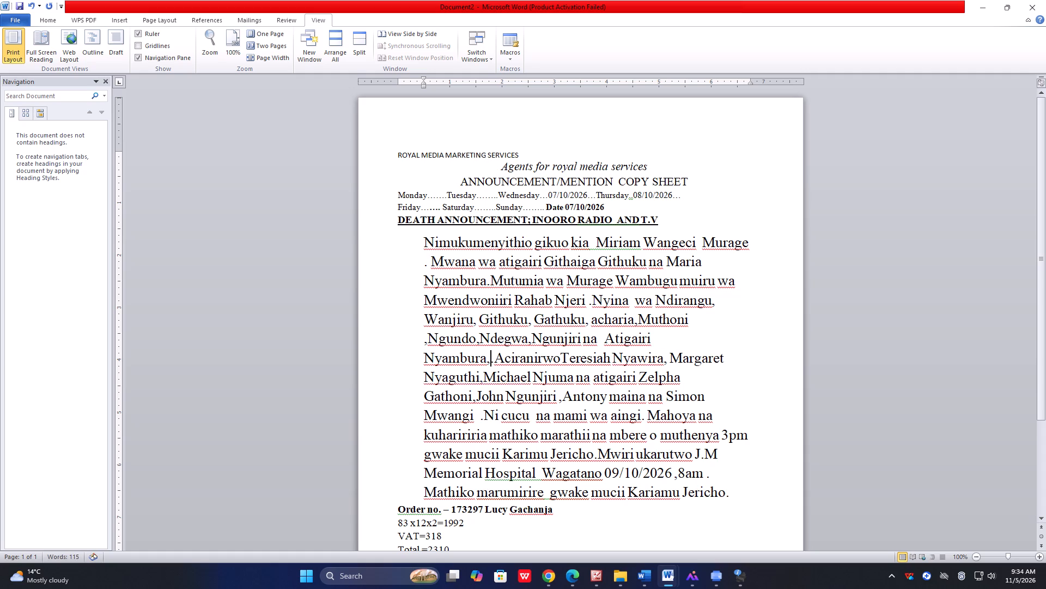
{"action": "type", "text": "Wa"}
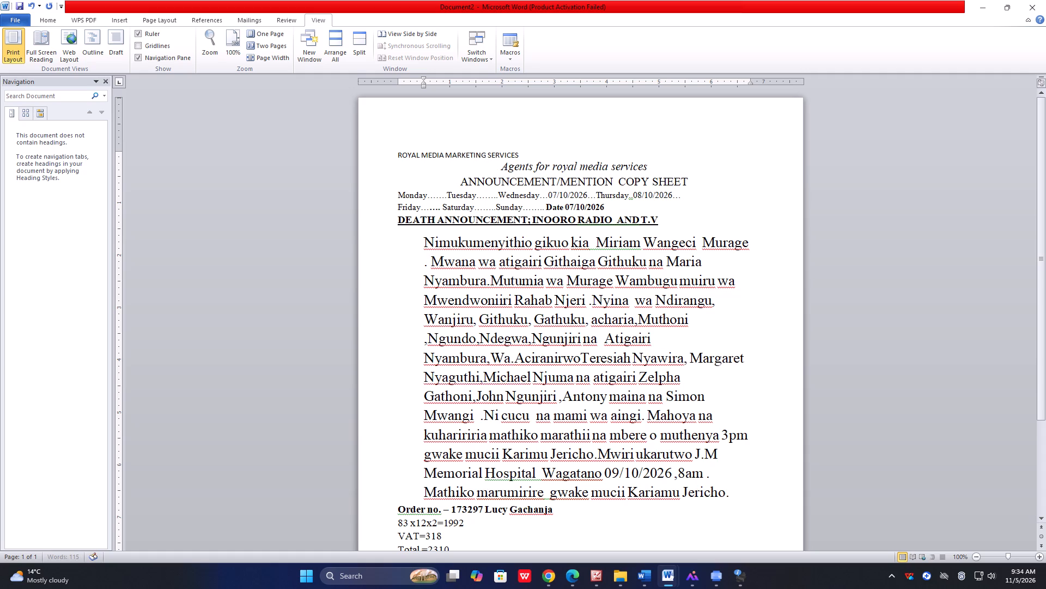
{"action": "type", "text": "mbugu"}
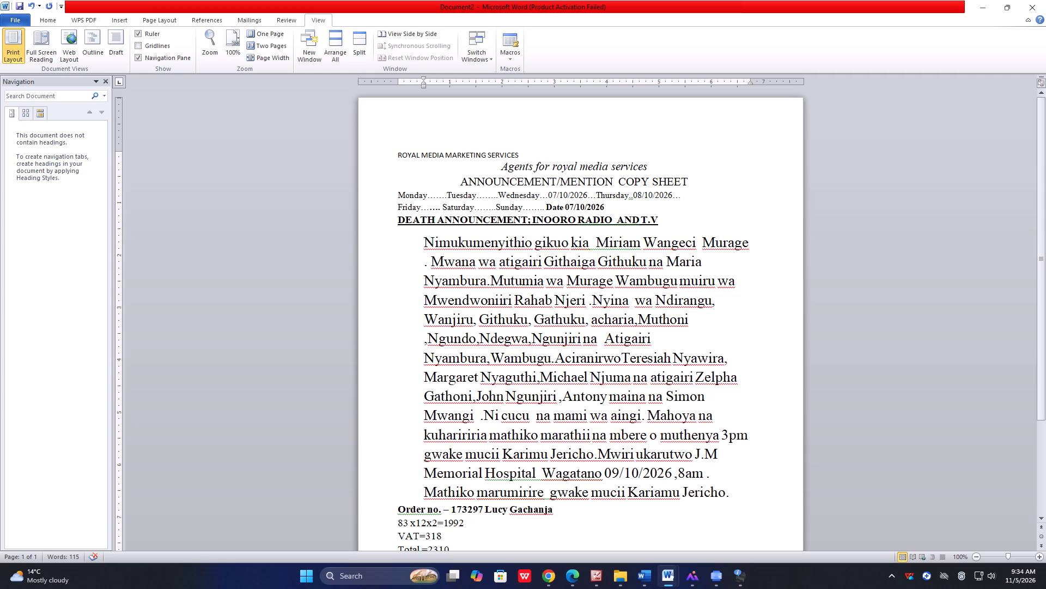
{"action": "key", "text": "space"}
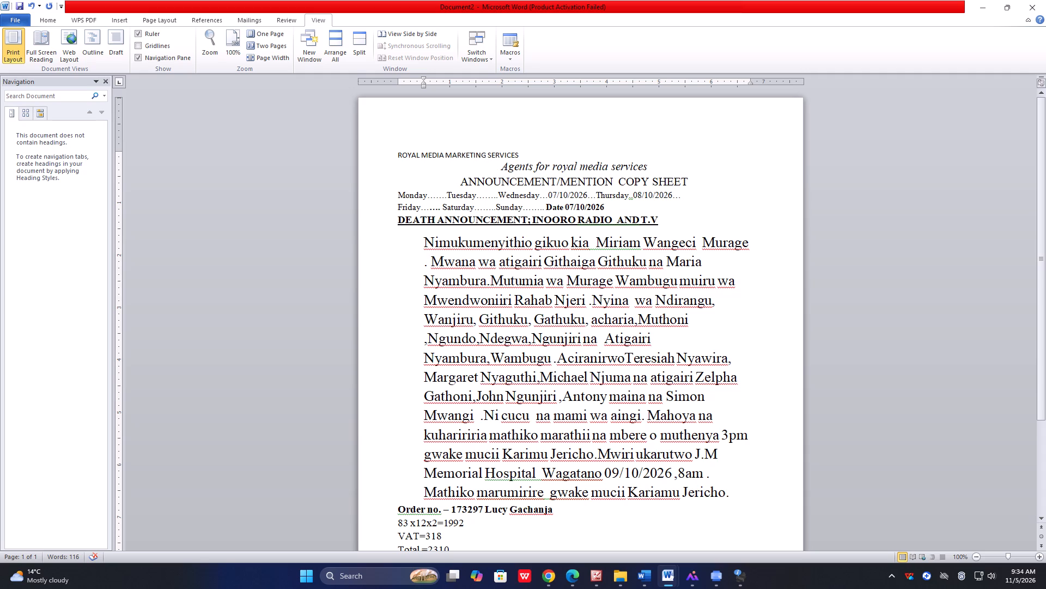
{"action": "left_click", "coordinate": [654, 302]}
{"action": "key", "text": "shift+g"}
{"action": "type", "text": "ithaiga"}
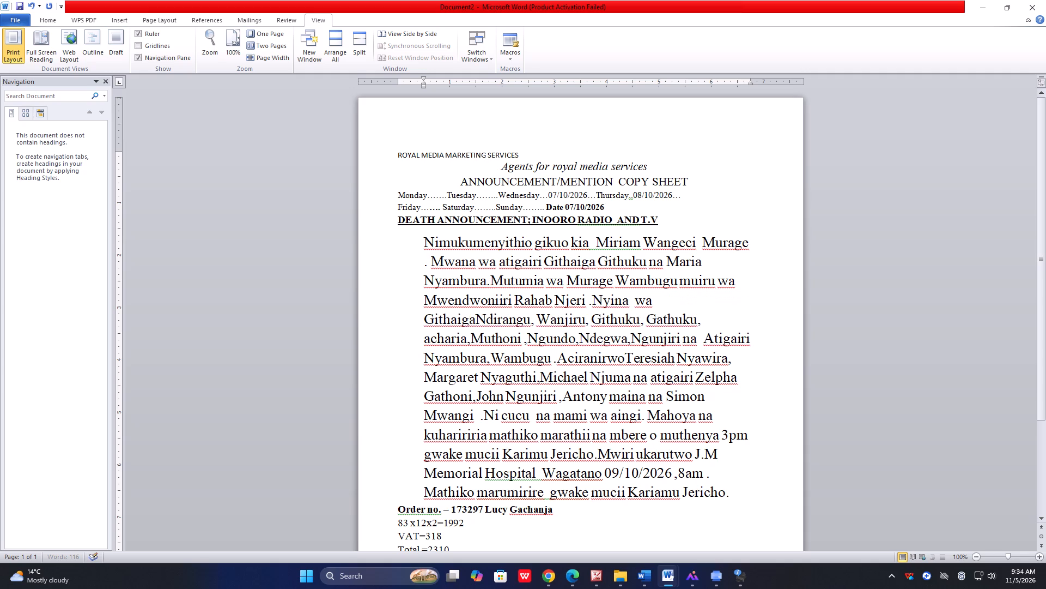
{"action": "type", "text": ","}
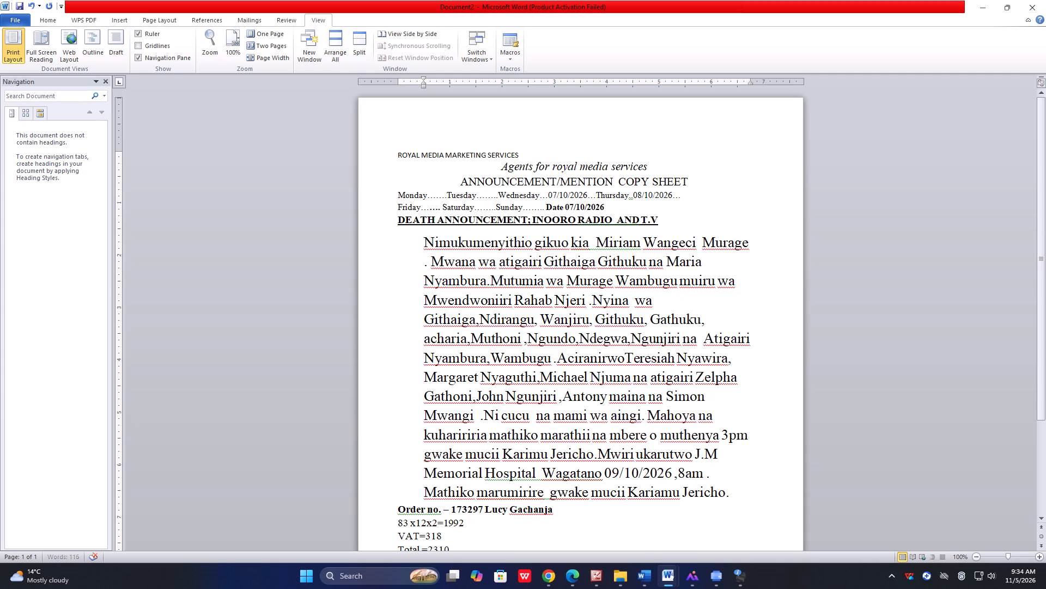
{"action": "key", "text": "space"}
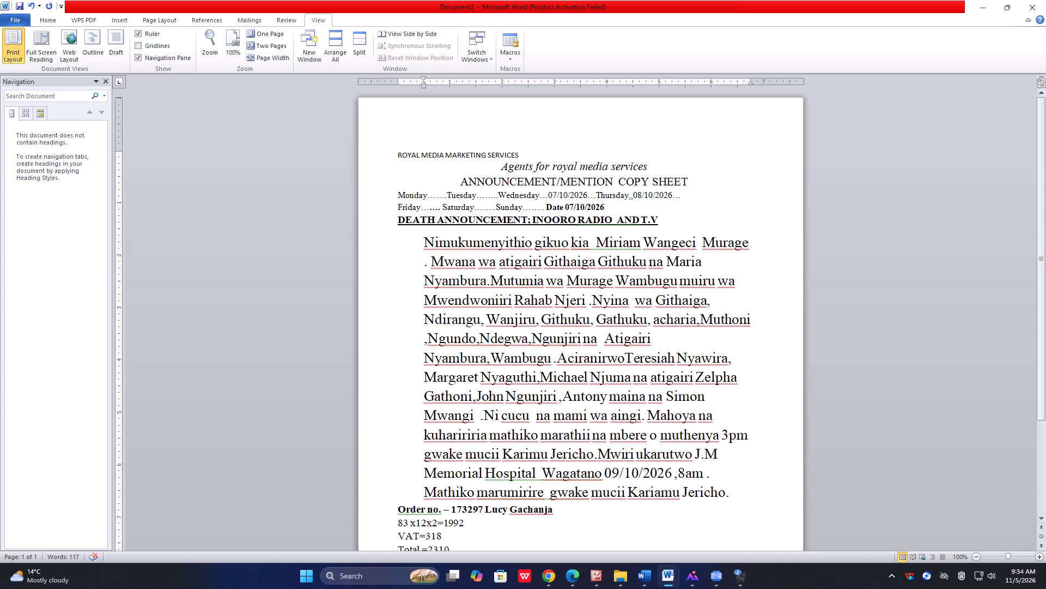
Add "na Wairimu" after "Wambugu" in the Atigairi list, before the full stop preceding "Aciranirwo".
{"action": "left_click", "coordinate": [551, 360]}
{"action": "key", "text": "comma"}
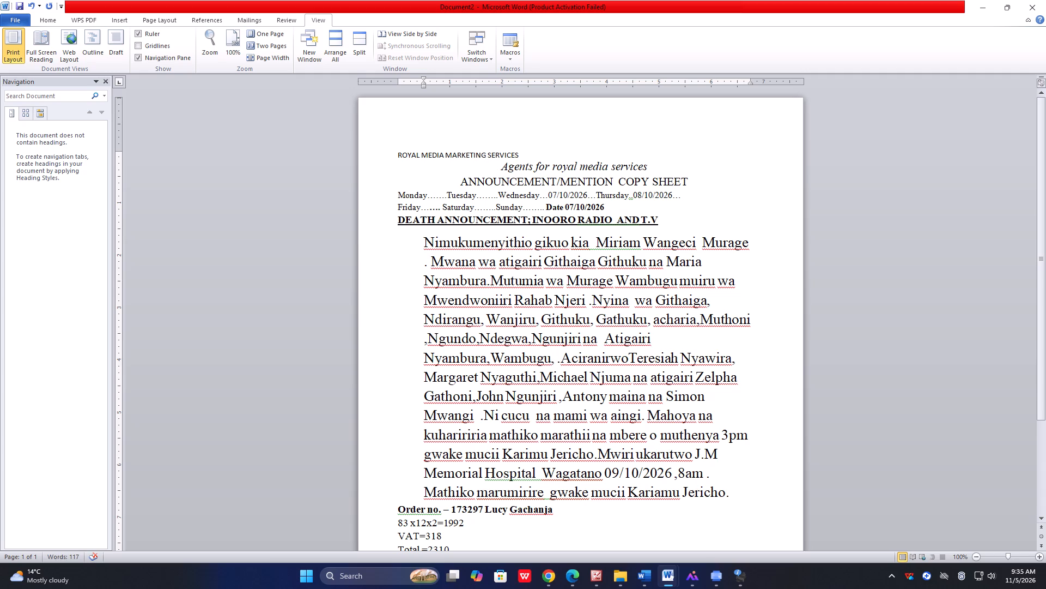
{"action": "type", "text": "Wa"}
{"action": "type", "text": "irimu"}
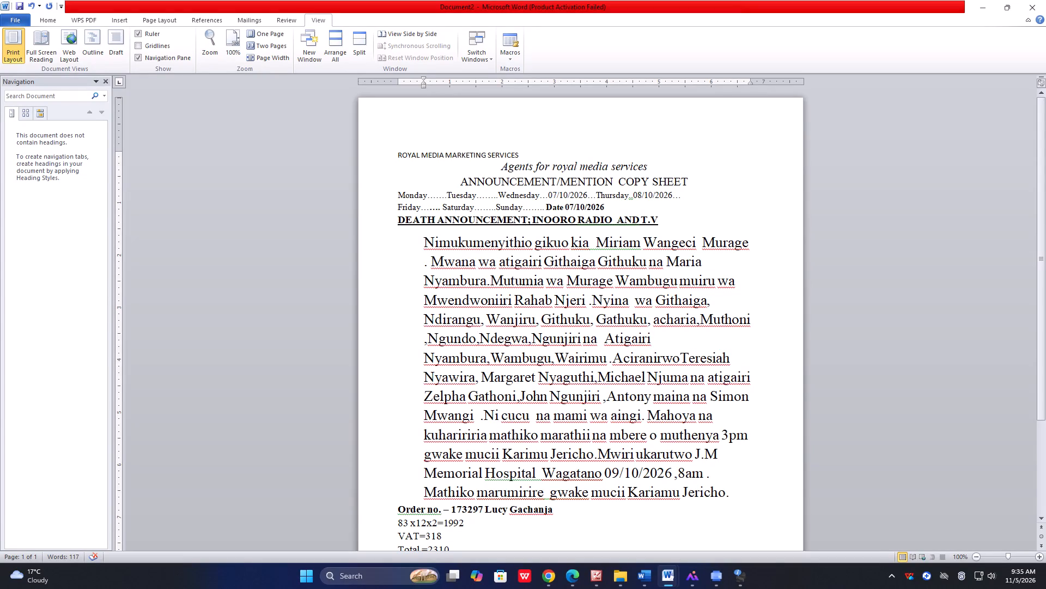
{"action": "key", "text": "BackSpace"}
{"action": "key", "text": "BackSpace"}
{"action": "key", "text": "BackSpace"}
{"action": "key", "text": "BackSpace"}
{"action": "key", "text": "BackSpace"}
{"action": "key", "text": "BackSpace"}
{"action": "key", "text": "BackSpace"}
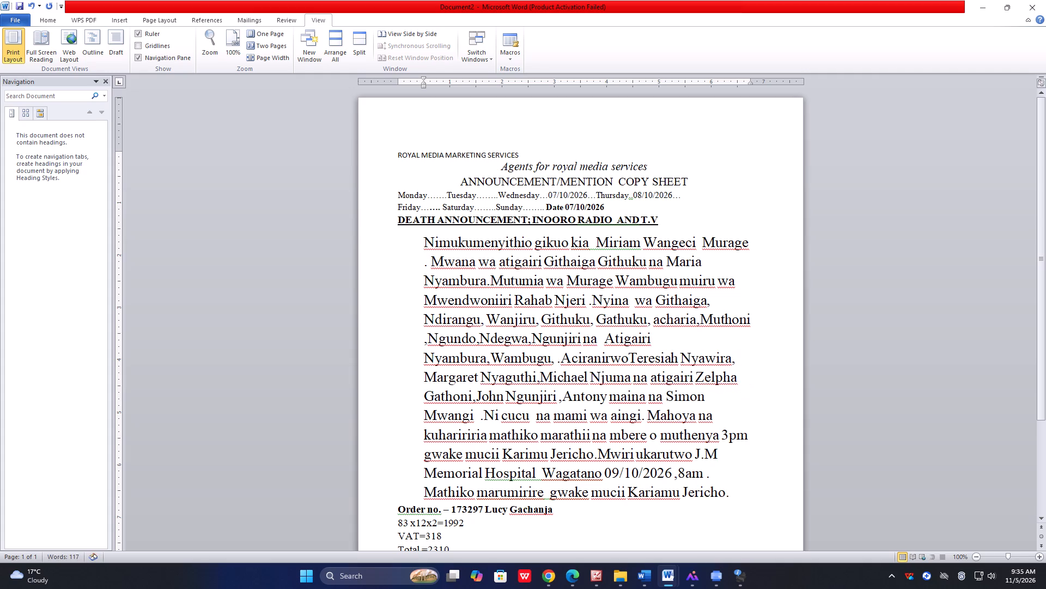
{"action": "type", "text": "na"}
{"action": "key", "text": "space"}
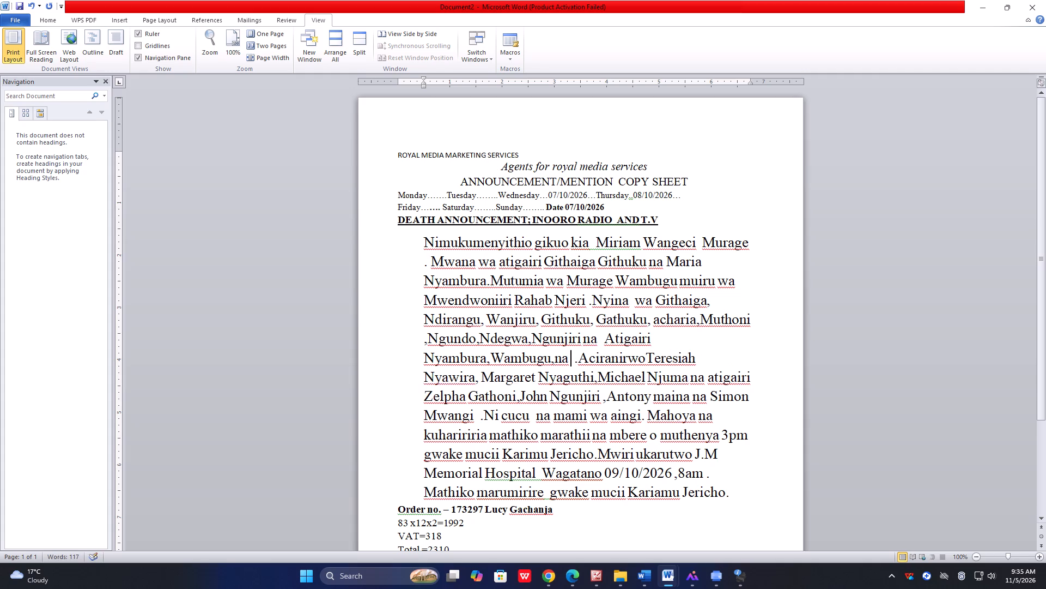
{"action": "key", "text": "BackSpace"}
{"action": "key", "text": "BackSpace"}
{"action": "key", "text": "BackSpace"}
{"action": "key", "text": "BackSpace"}
{"action": "key", "text": "space"}
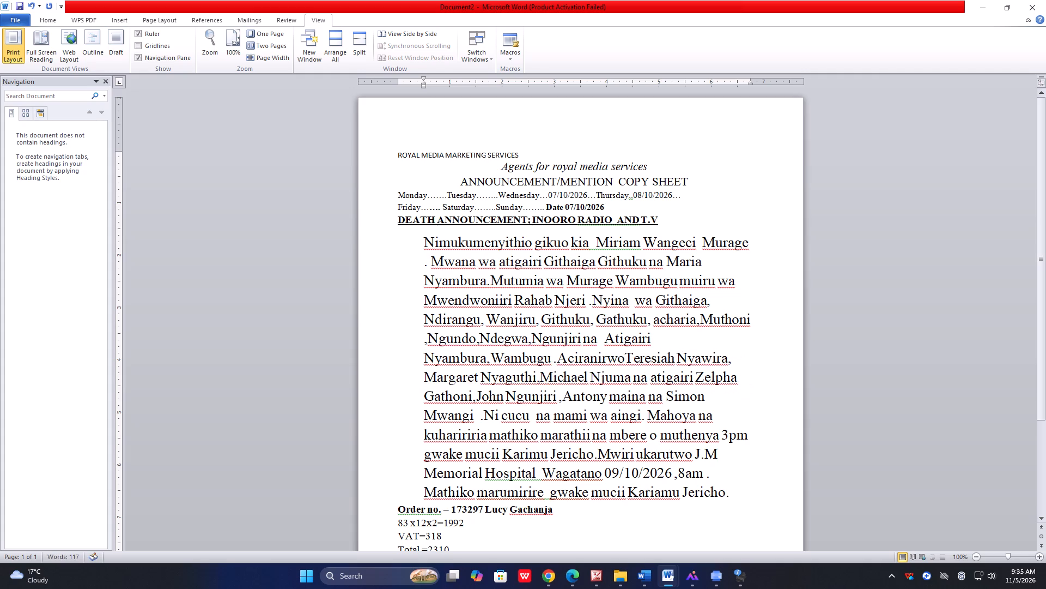
{"action": "type", "text": "na"}
{"action": "key", "text": "space"}
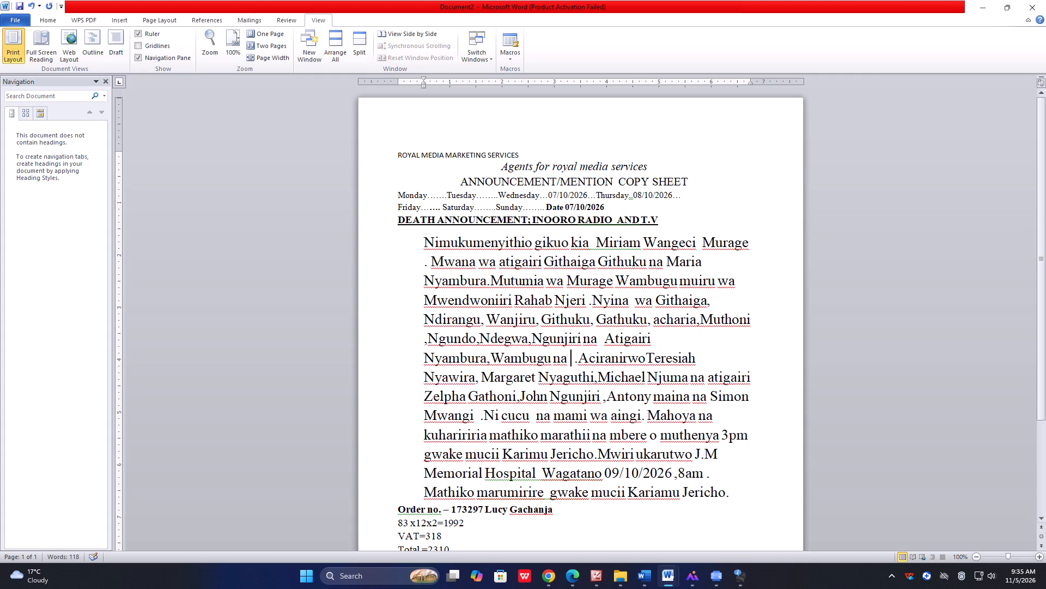
{"action": "type", "text": "Wairimu"}
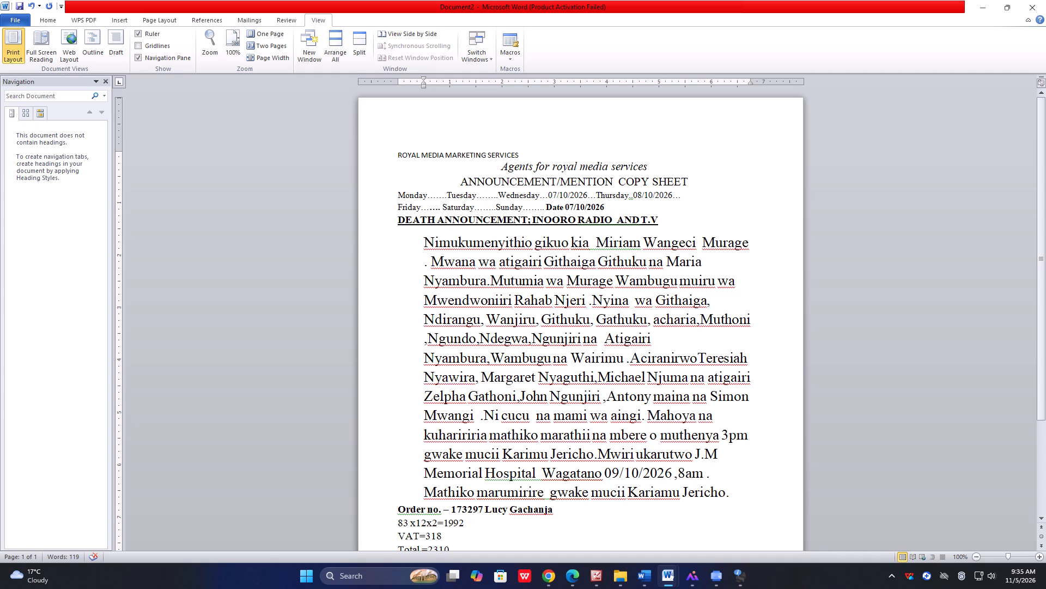
Correct "acharia" to "Macharia" in the children's list.
{"action": "left_click", "coordinate": [655, 325]}
{"action": "key", "text": "shift+m"}
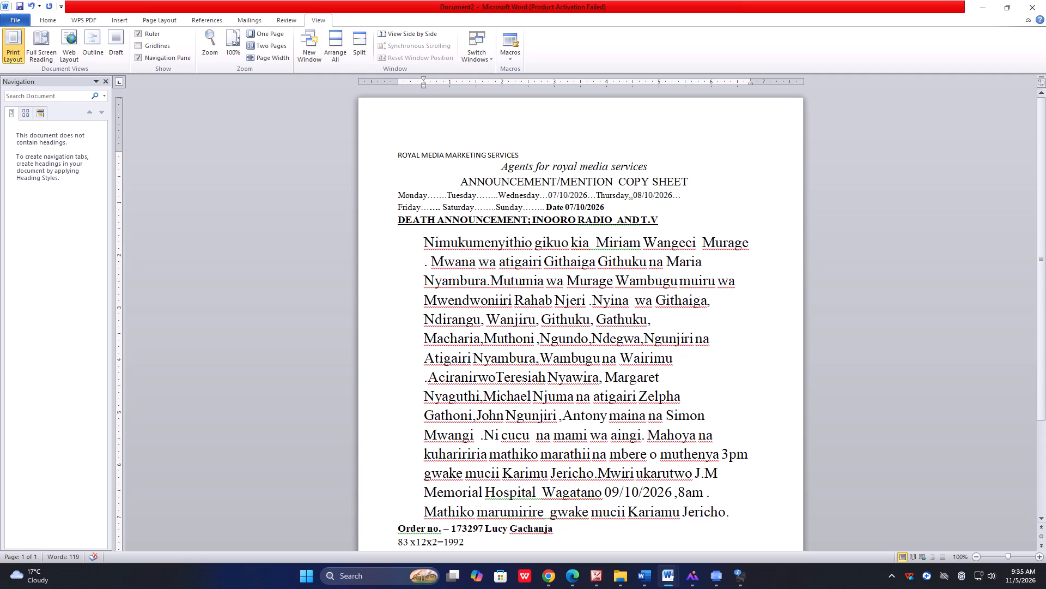
Place a full stop directly after "Wairimu" and begin a new sentence, "Nyina munini wa Wambugu, Wanjiru,", before ".Aciranirwo".
{"action": "left_click", "coordinate": [674, 358]}
{"action": "key", "text": "BackSpace"}
{"action": "key", "text": "period"}
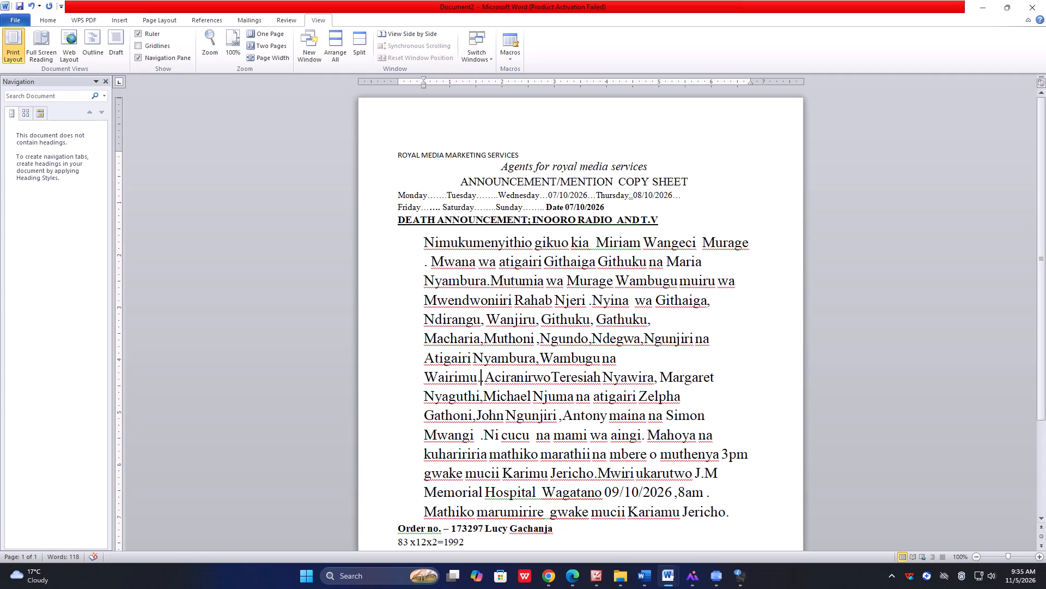
{"action": "key", "text": "shift+n"}
{"action": "type", "text": "yina munini"}
{"action": "key", "text": "space"}
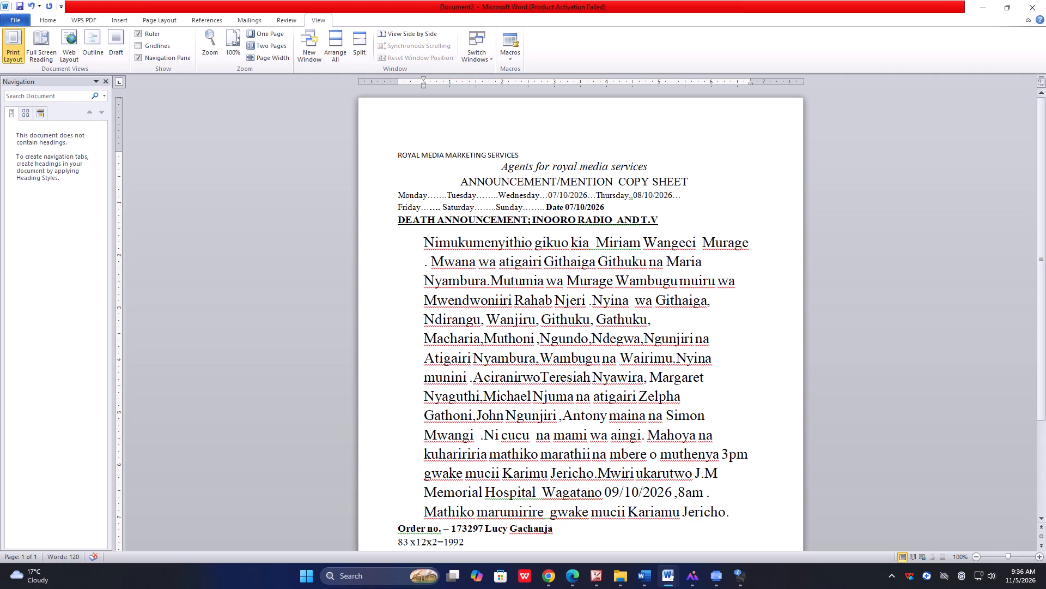
{"action": "type", "text": "wa"}
{"action": "key", "text": "space"}
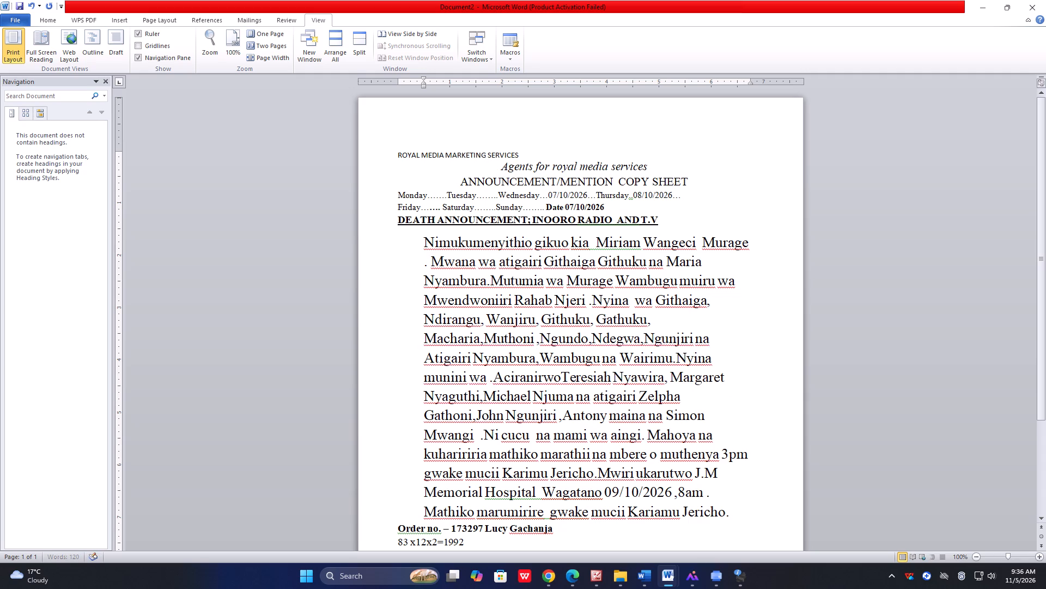
{"action": "type", "text": "Wambugu"}
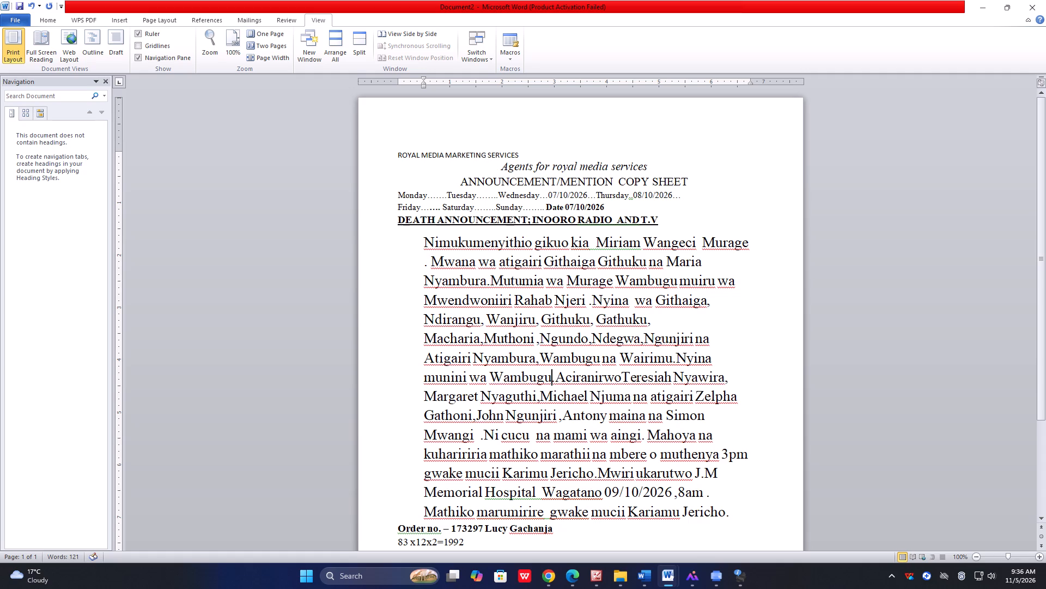
{"action": "type", "text": ", Wanjiru"}
{"action": "key", "text": "comma"}
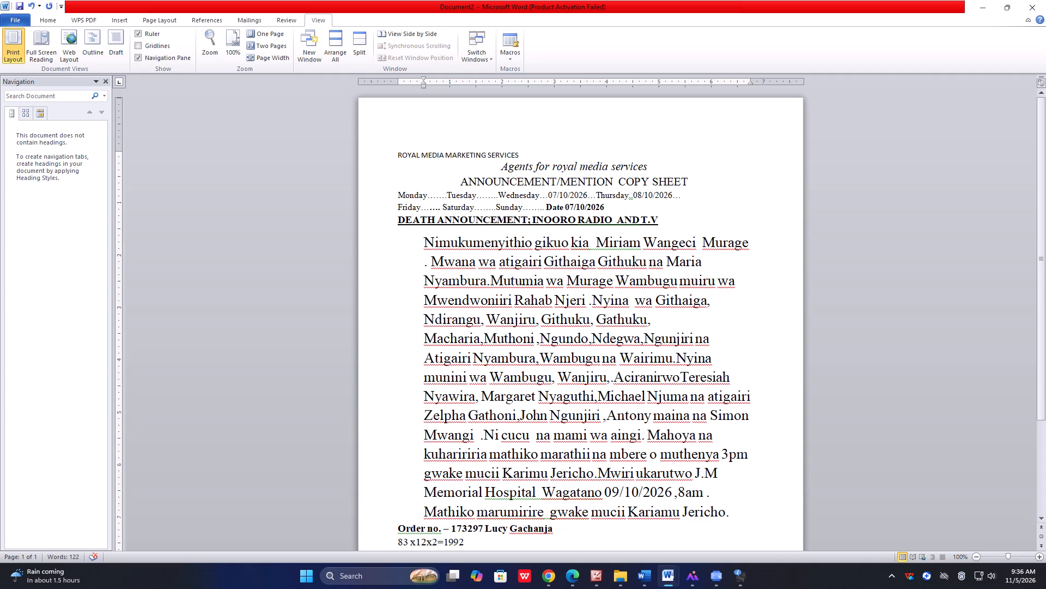
Continue the "Nyina munini wa" list after "Wanjiru," with "Wanja, Wairimu,Macharia,Nyaguthii".
{"action": "type", "text": "WA"}
{"action": "type", "text": "nja"}
{"action": "key", "text": "BackSpace"}
{"action": "key", "text": "BackSpace"}
{"action": "key", "text": "BackSpace"}
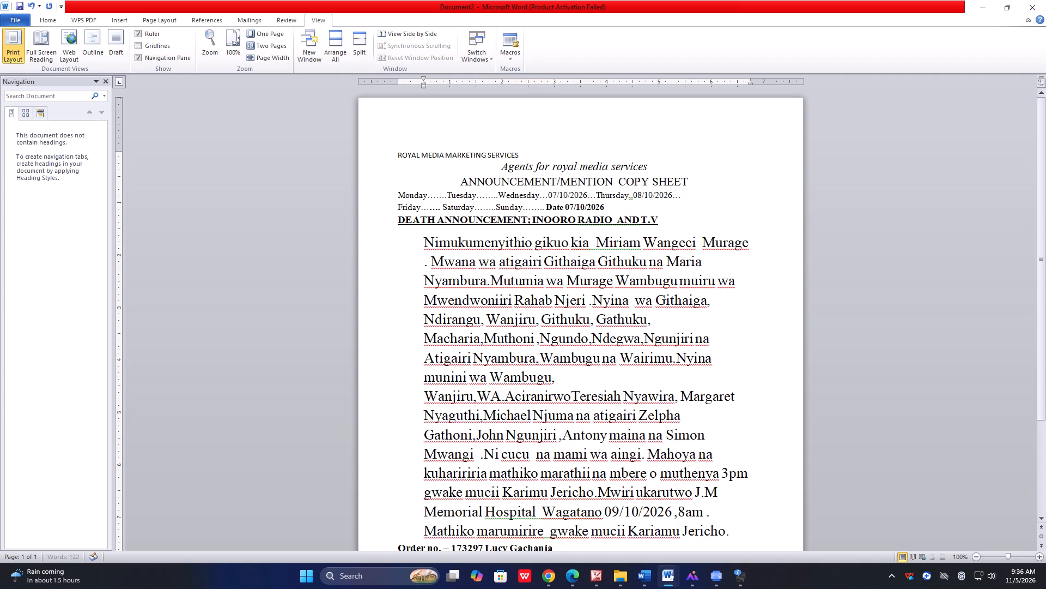
{"action": "key", "text": "BackSpace"}
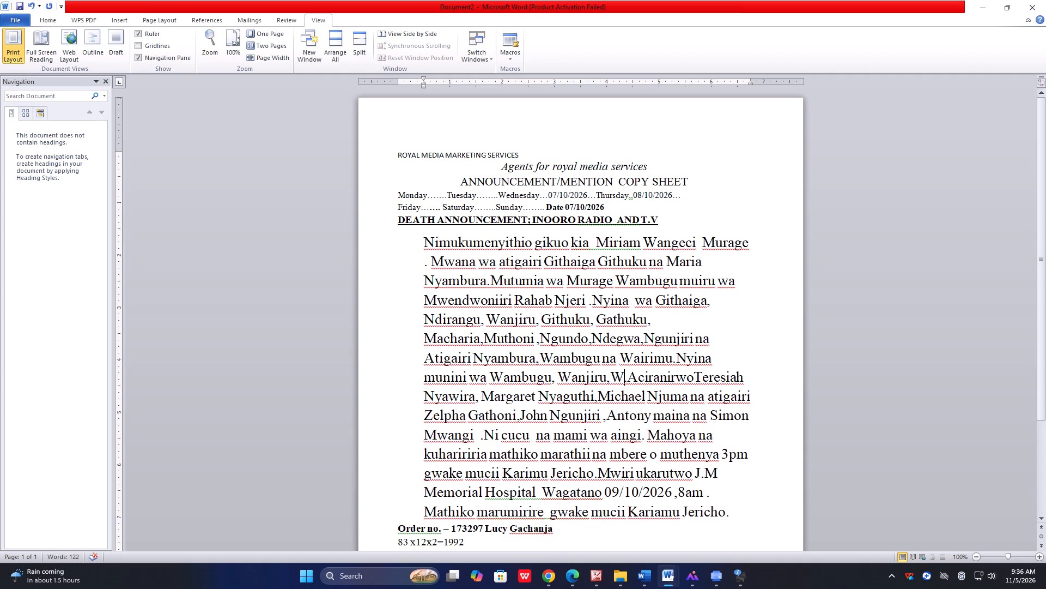
{"action": "key", "text": "a"}
{"action": "type", "text": "nja"}
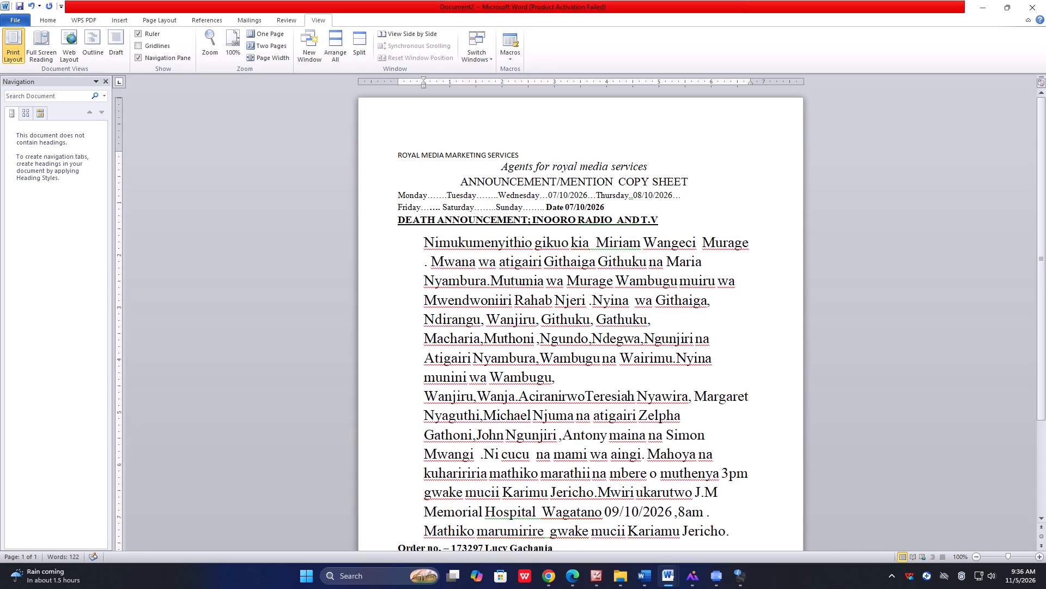
{"action": "type", "text": ", Wairimu"}
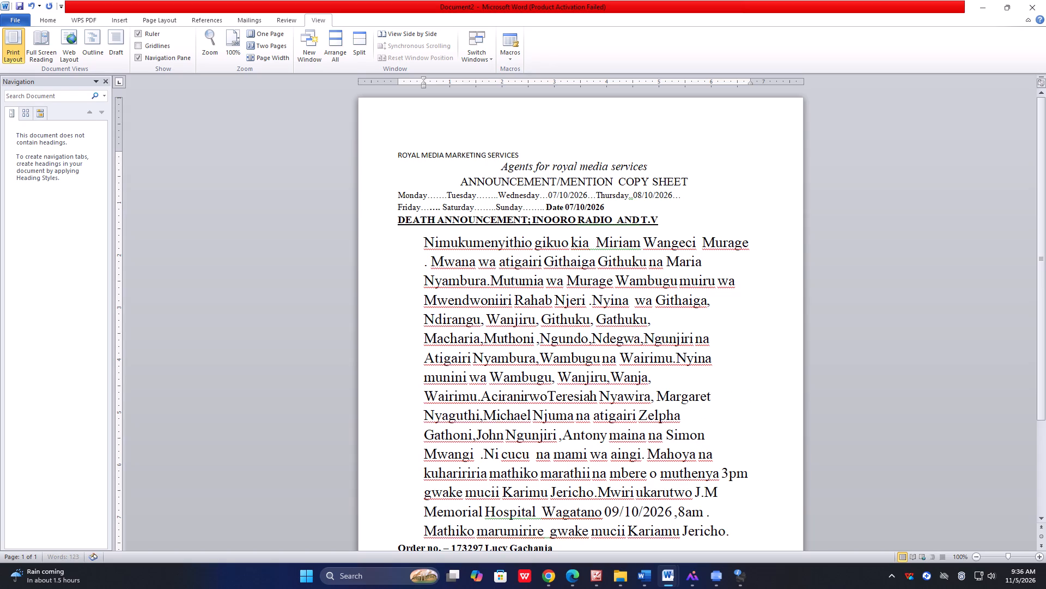
{"action": "key", "text": "comma"}
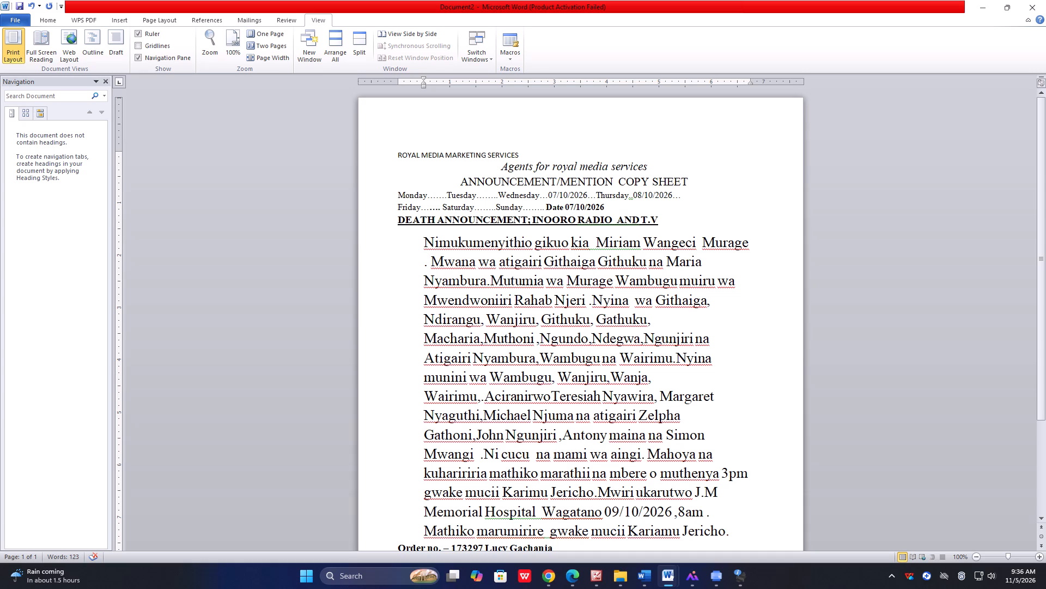
{"action": "type", "text": "Macharia"}
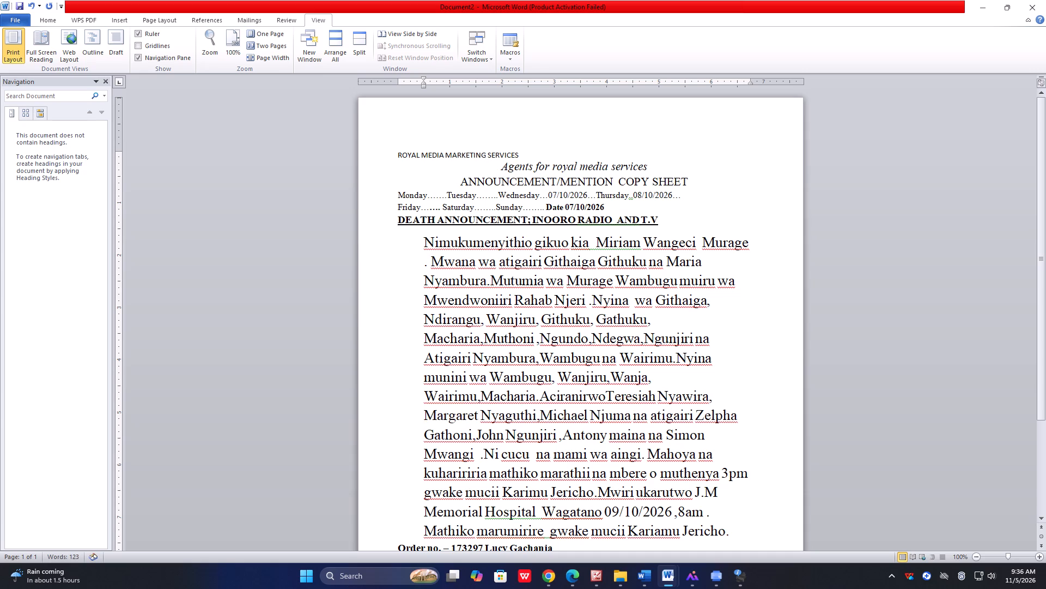
{"action": "key", "text": "comma"}
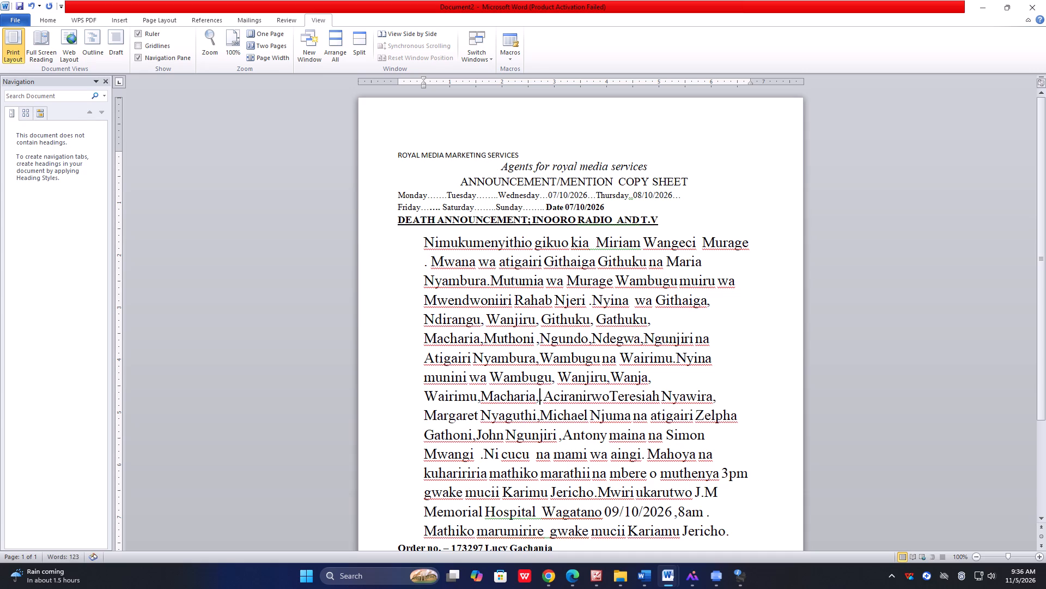
{"action": "type", "text": "Nyaguthii"}
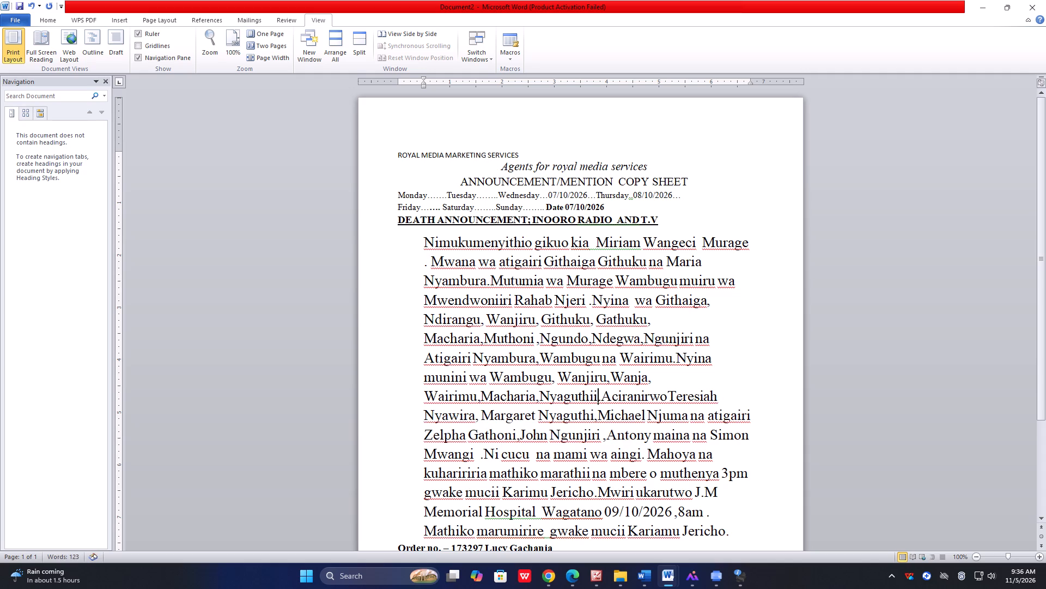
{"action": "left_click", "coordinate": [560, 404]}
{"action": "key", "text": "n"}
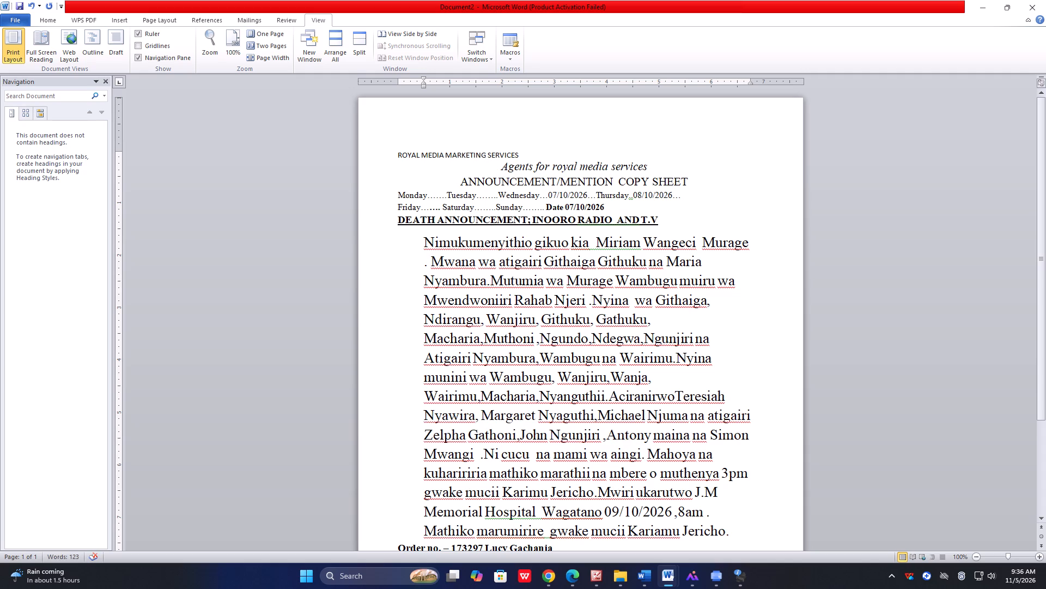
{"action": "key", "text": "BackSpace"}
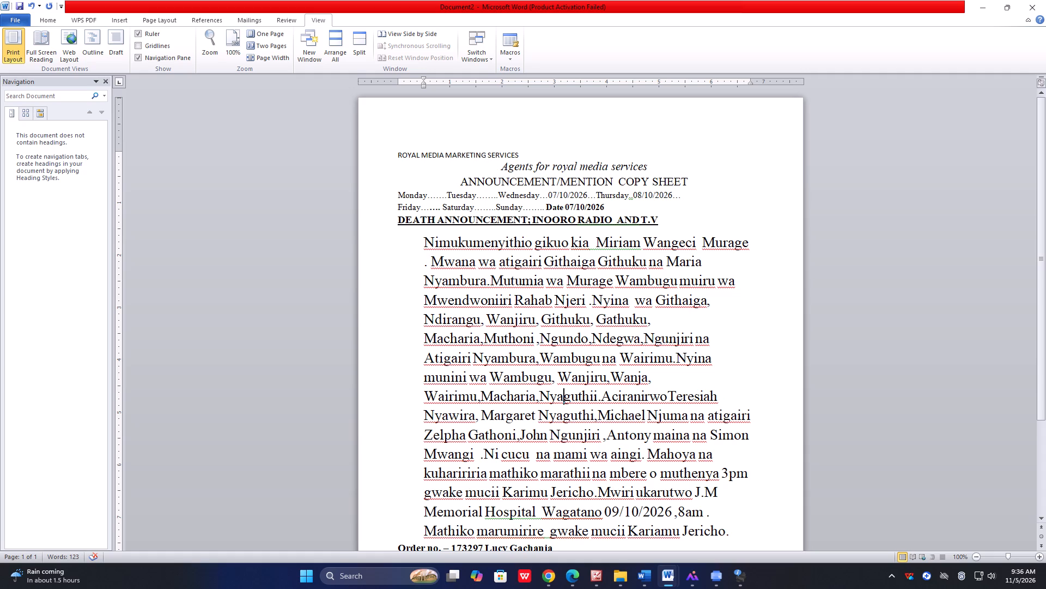
Add "na atigairi" after "Nyaguthii" in the "Nyina munini wa" list, with a space on each side.
{"action": "left_click", "coordinate": [595, 399]}
{"action": "type", "text": "na"}
{"action": "key", "text": "space"}
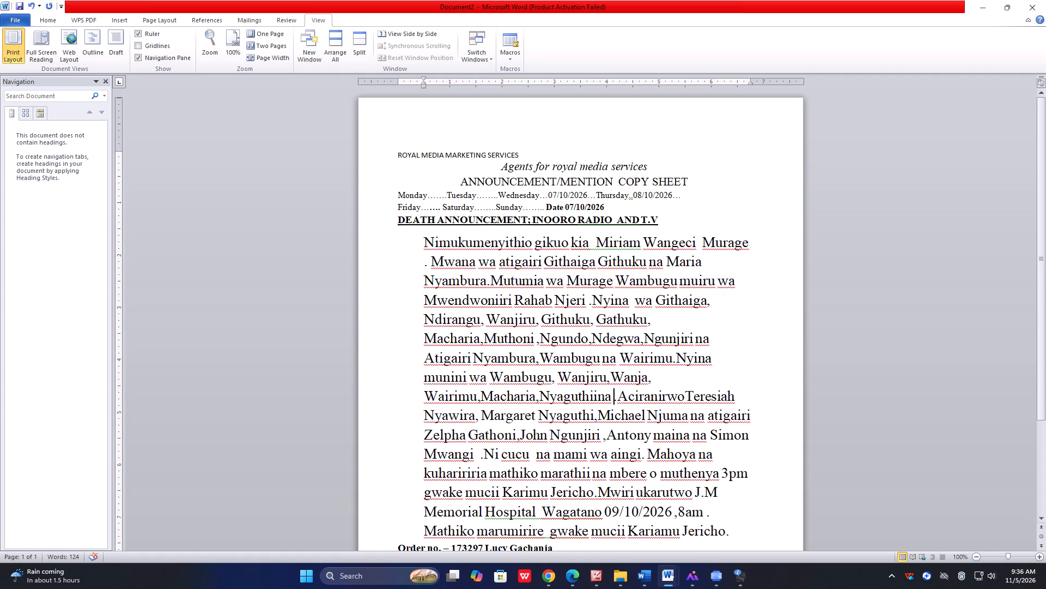
{"action": "key", "text": "a"}
{"action": "key", "text": "BackSpace"}
{"action": "key", "text": "BackSpace"}
{"action": "key", "text": "BackSpace"}
{"action": "key", "text": "BackSpace"}
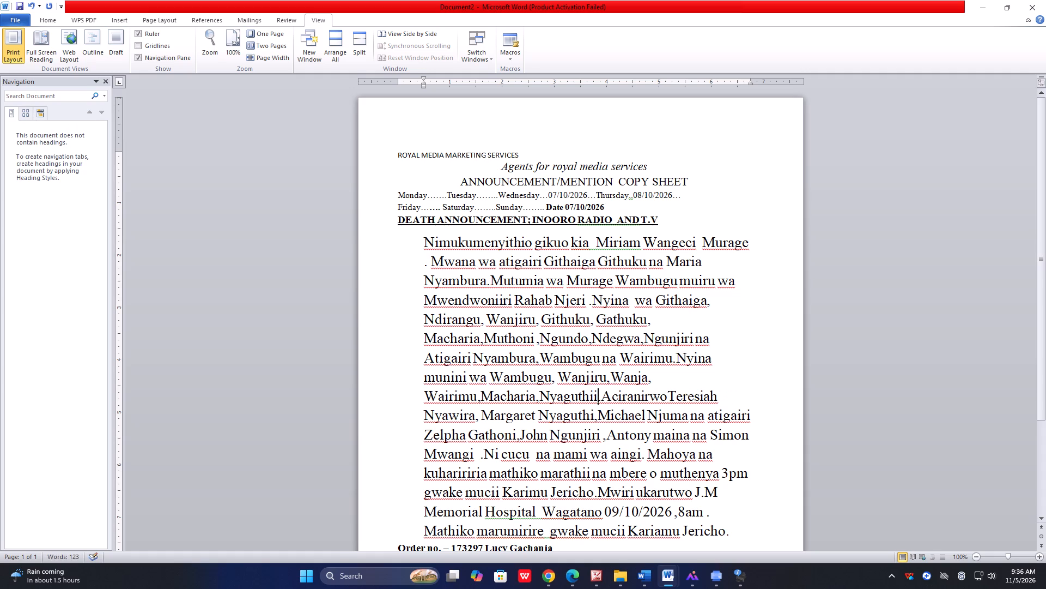
{"action": "key", "text": "space"}
{"action": "type", "text": "an"}
{"action": "key", "text": "BackSpace"}
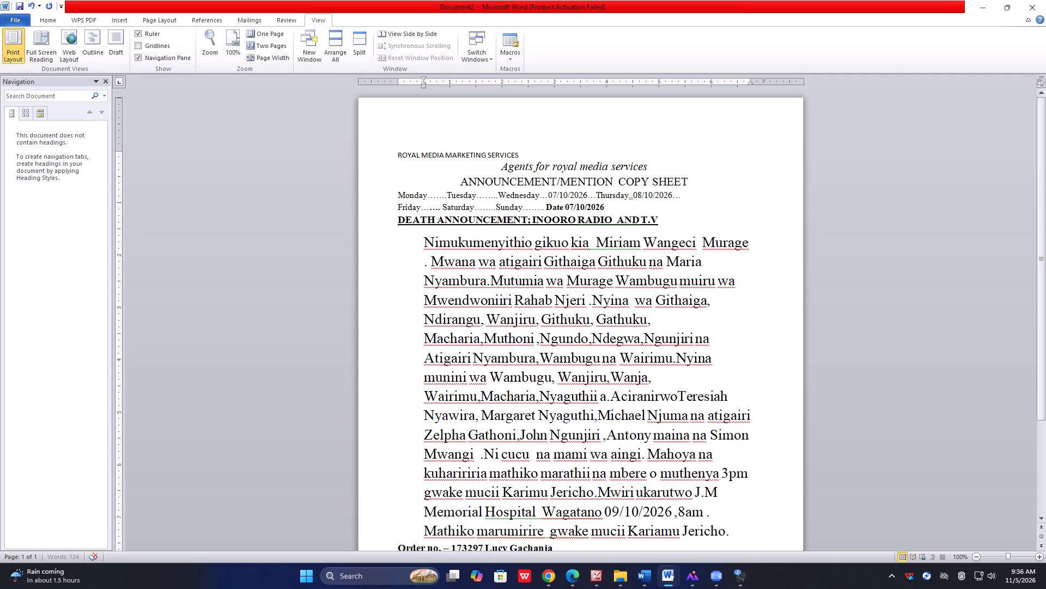
{"action": "key", "text": "BackSpace"}
{"action": "type", "text": "na"}
{"action": "key", "text": "space"}
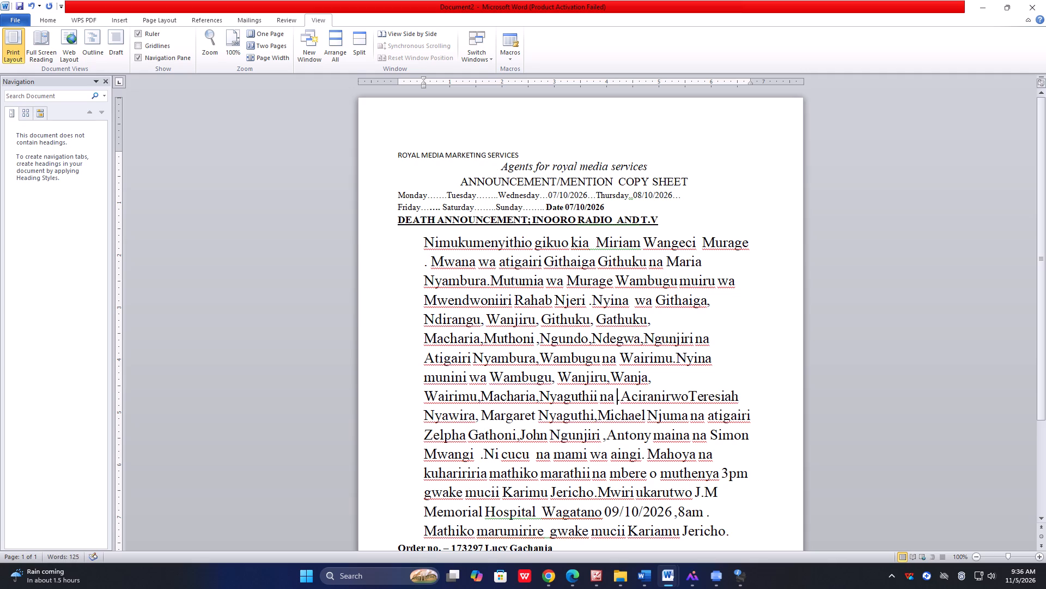
{"action": "type", "text": "atigairi"}
{"action": "key", "text": "space"}
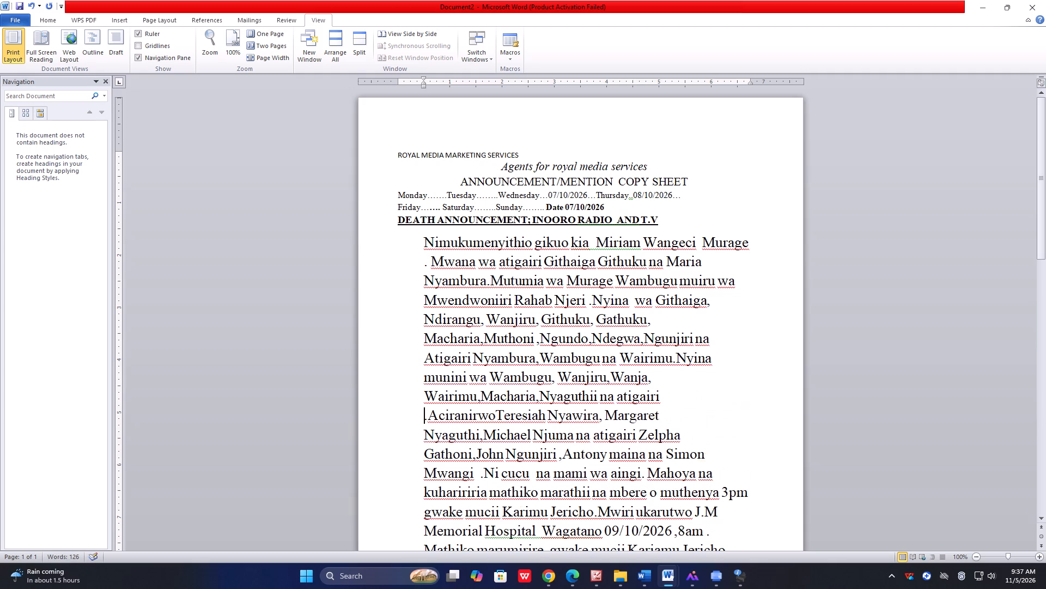
Complete the "na atigairi" phrase with "Ndirangu na Wangeci" directly before ".Aciranirwo".
{"action": "type", "text": "Ndirangu na"}
{"action": "key", "text": "space"}
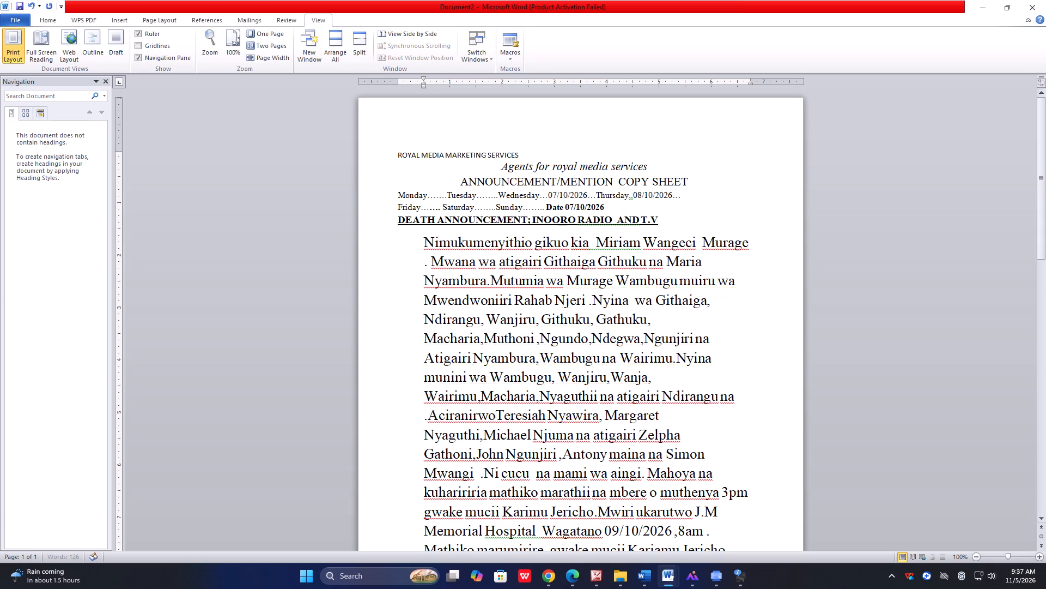
{"action": "type", "text": "Wa"}
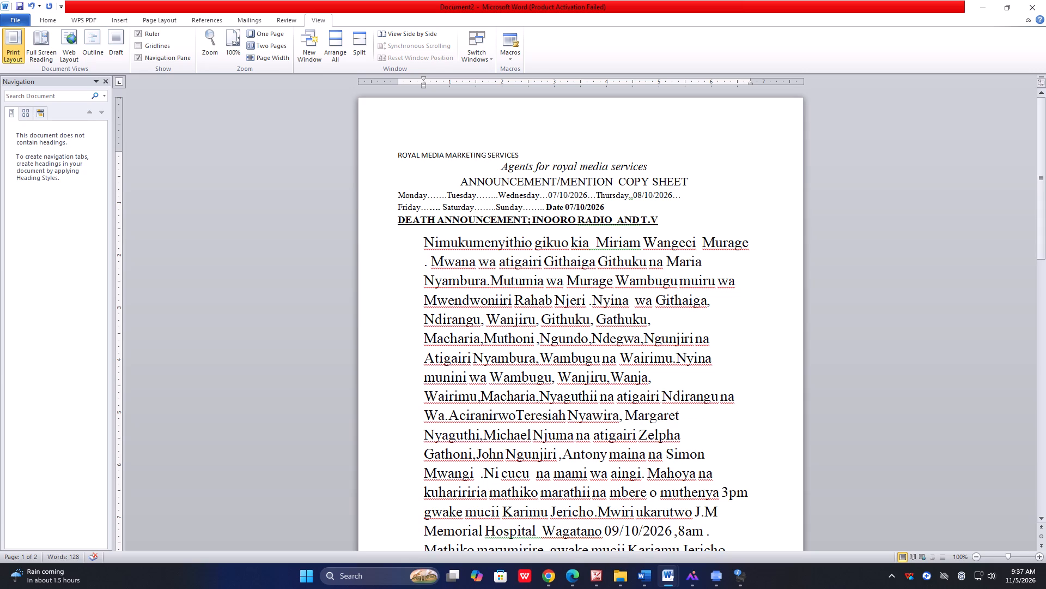
{"action": "key", "text": "n"}
{"action": "key", "text": "g"}
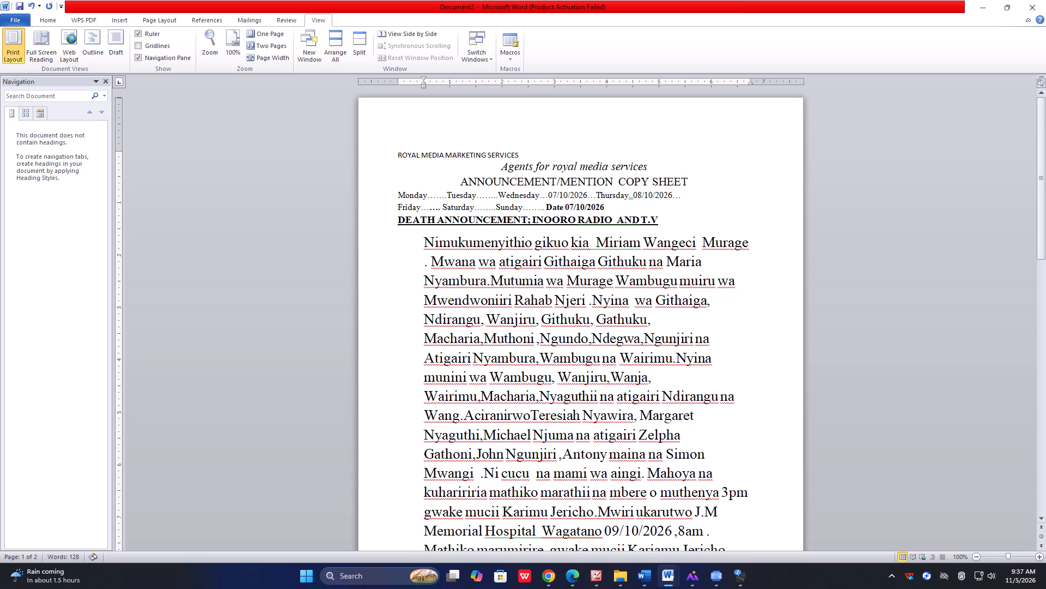
{"action": "type", "text": "echi"}
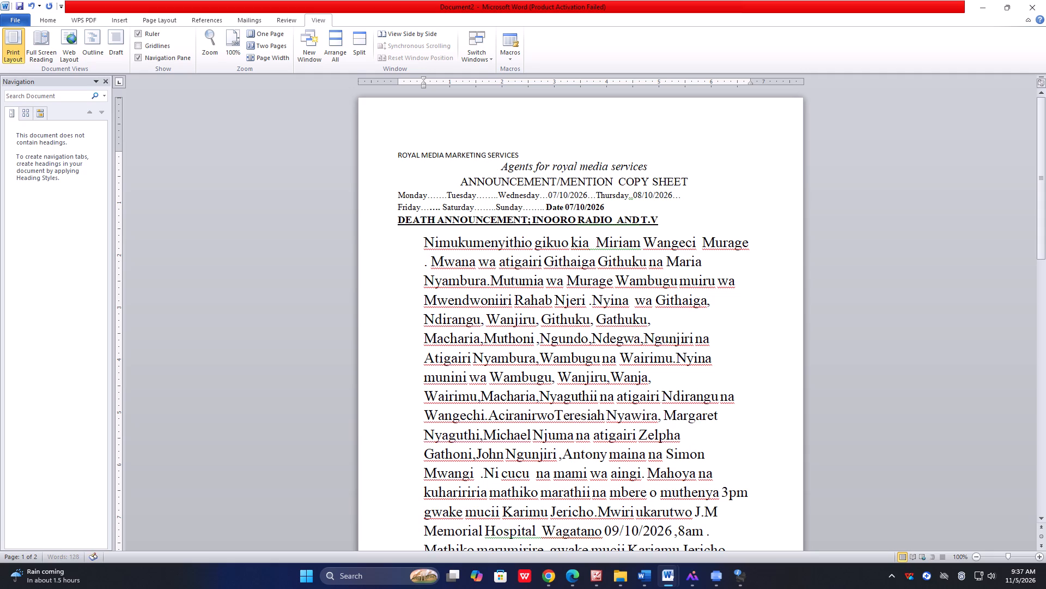
{"action": "key", "text": "BackSpace"}
{"action": "key", "text": "BackSpace"}
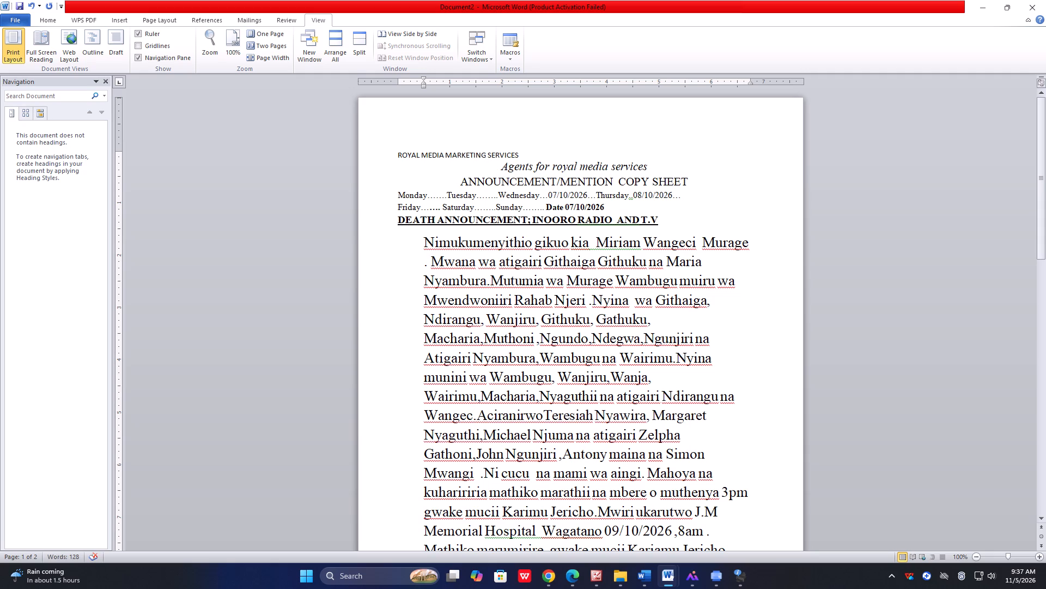
{"action": "key", "text": "i"}
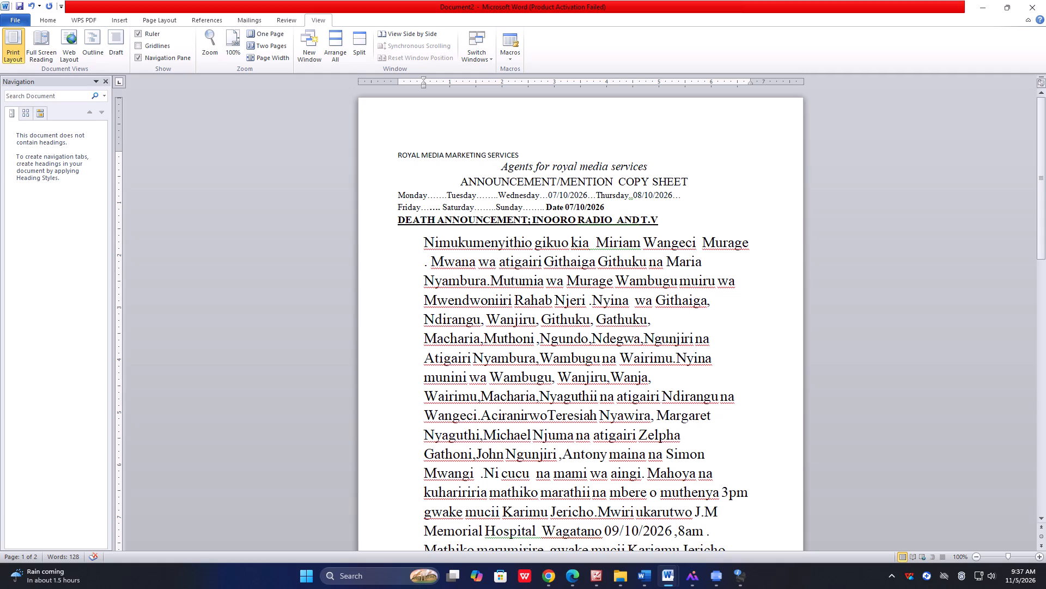
{"action": "scroll", "coordinate": [562, 420], "scroll_direction": "down", "scroll_amount": 2}
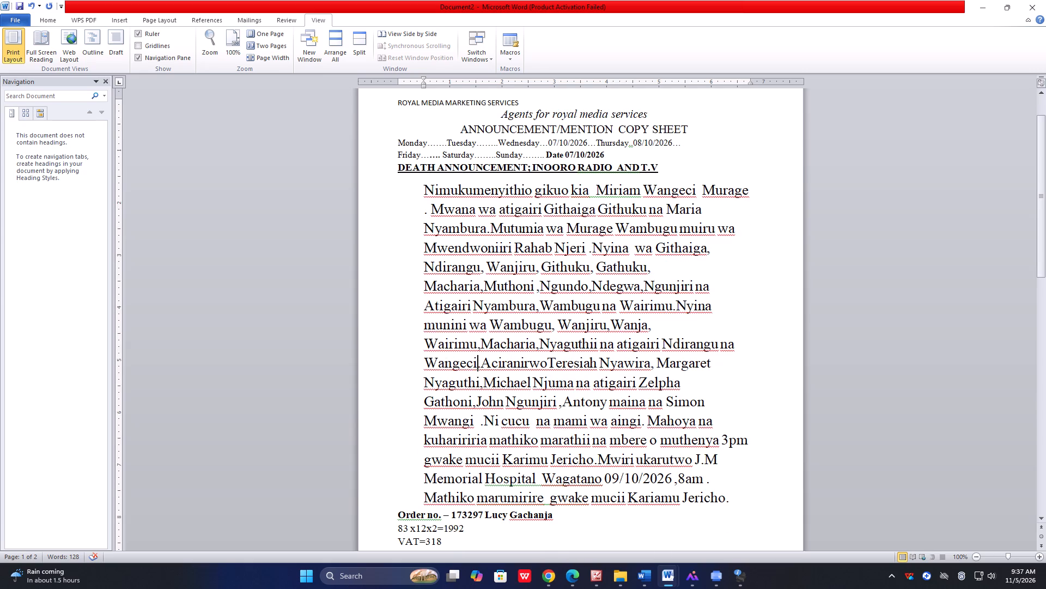
{"action": "left_click_drag", "start_coordinate": [474, 424], "coordinate": [447, 381]}
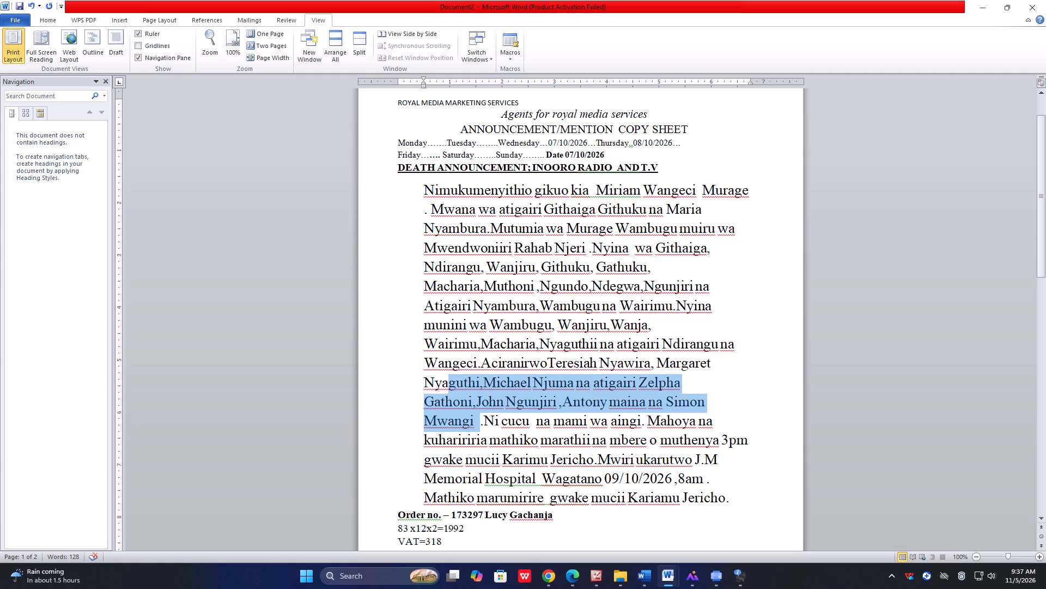
{"action": "left_click_drag", "start_coordinate": [447, 381], "coordinate": [439, 366]}
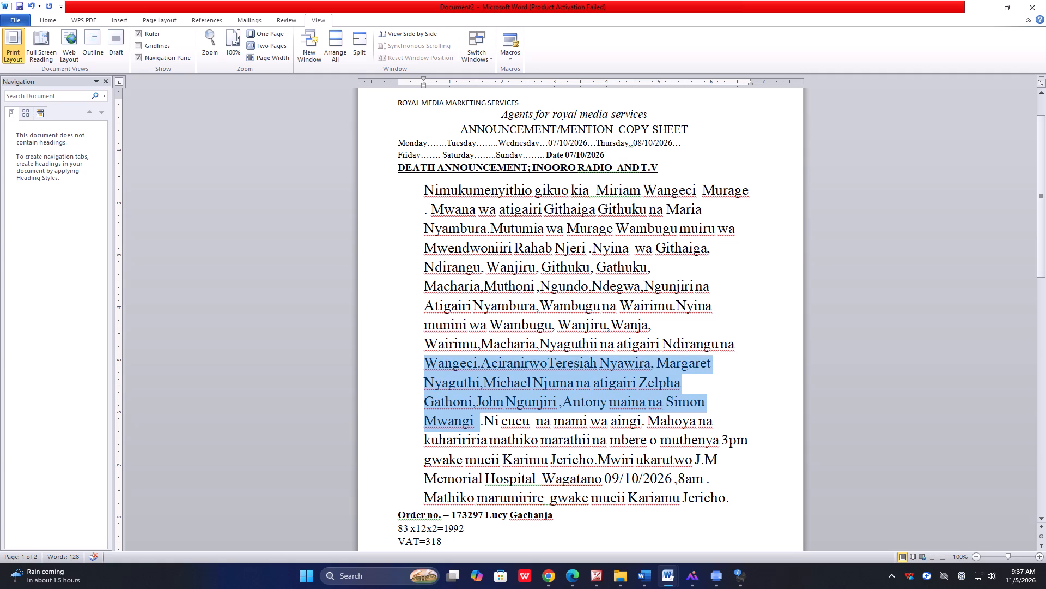
{"action": "left_click_drag", "start_coordinate": [439, 366], "coordinate": [434, 390]}
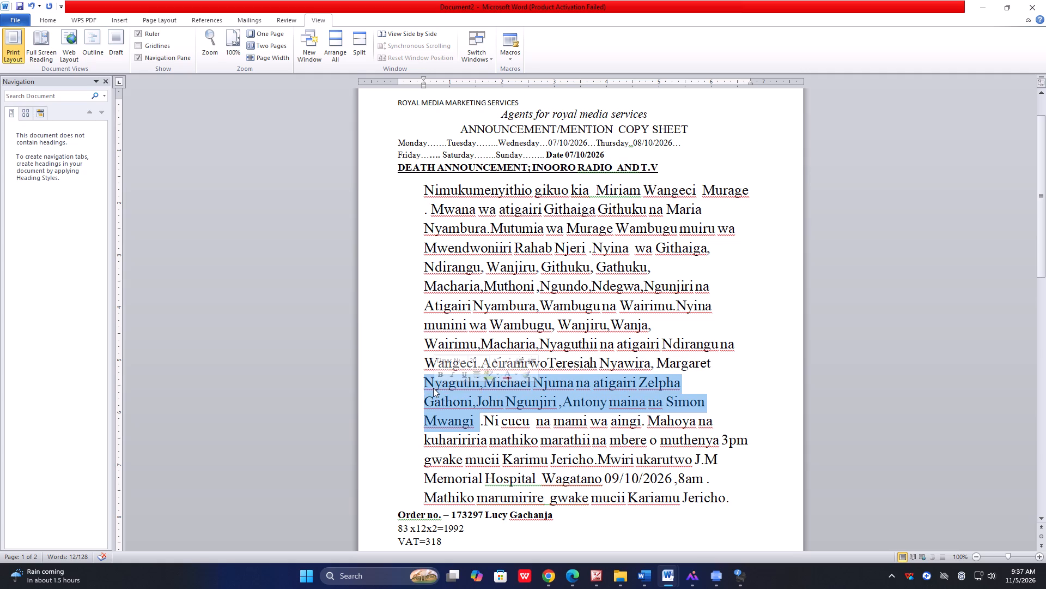
{"action": "key", "text": "BackSpace"}
Replace the remaining names after "Aciranirwo", from "Teresiah" through "Margaret", with "na", spaced on both sides.
{"action": "scroll", "coordinate": [433, 388], "scroll_direction": "up", "scroll_amount": 2}
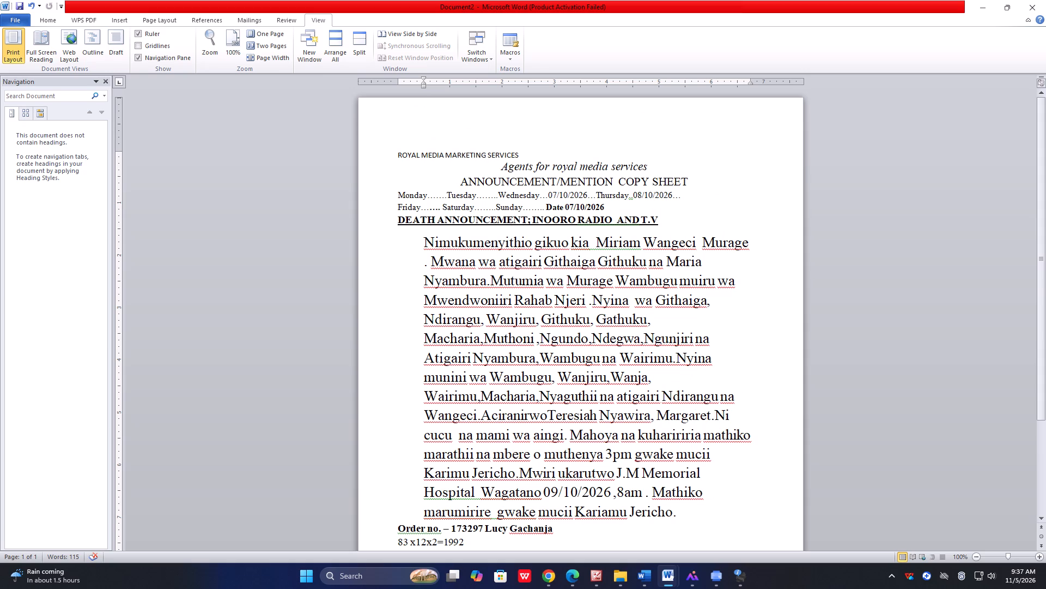
{"action": "left_click_drag", "start_coordinate": [711, 417], "coordinate": [599, 417]}
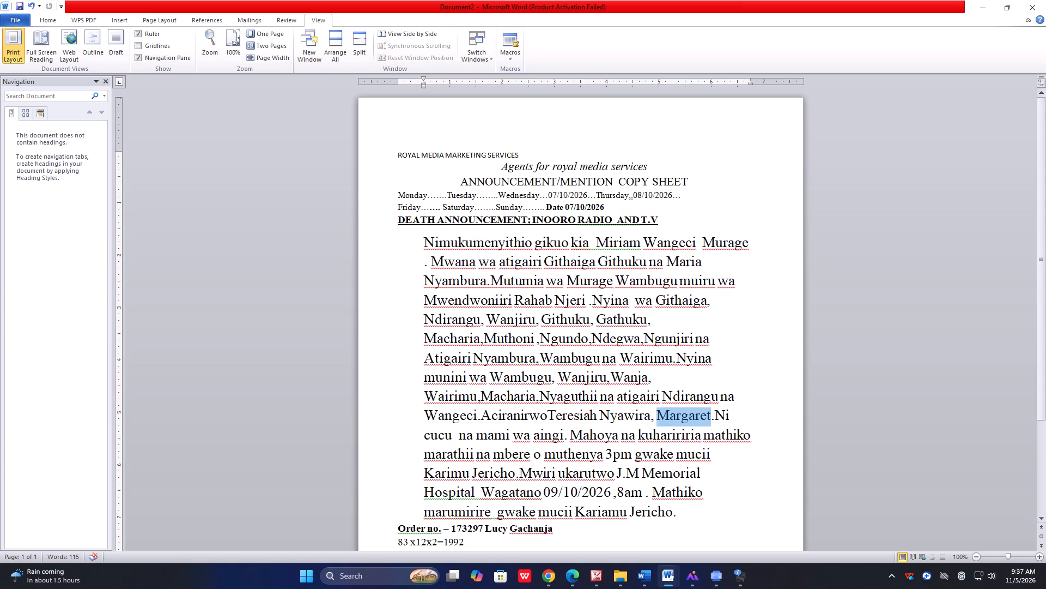
{"action": "left_click_drag", "start_coordinate": [599, 417], "coordinate": [561, 423]}
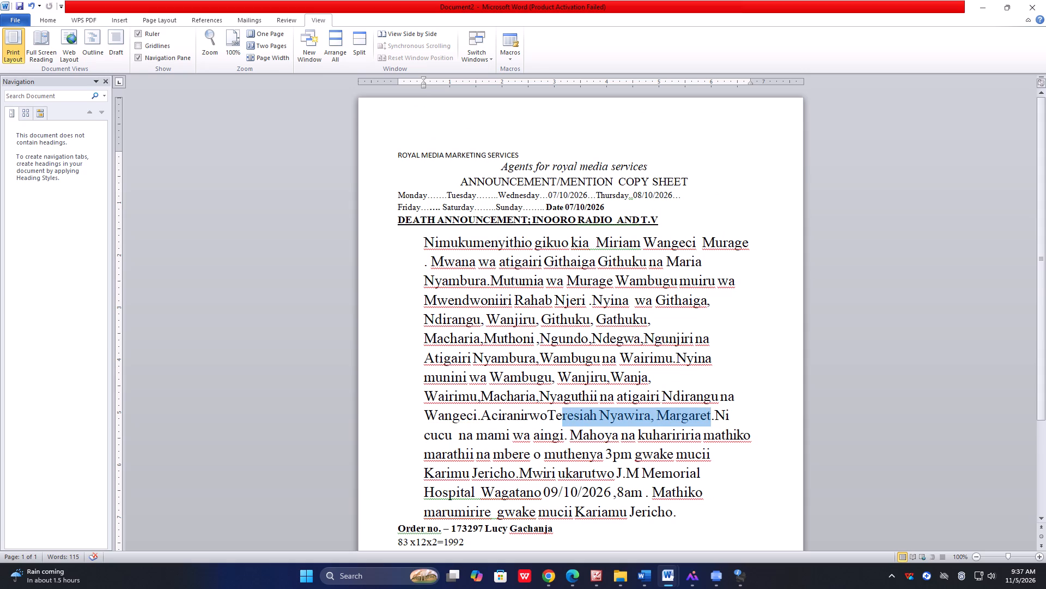
{"action": "left_click_drag", "start_coordinate": [561, 423], "coordinate": [550, 425]}
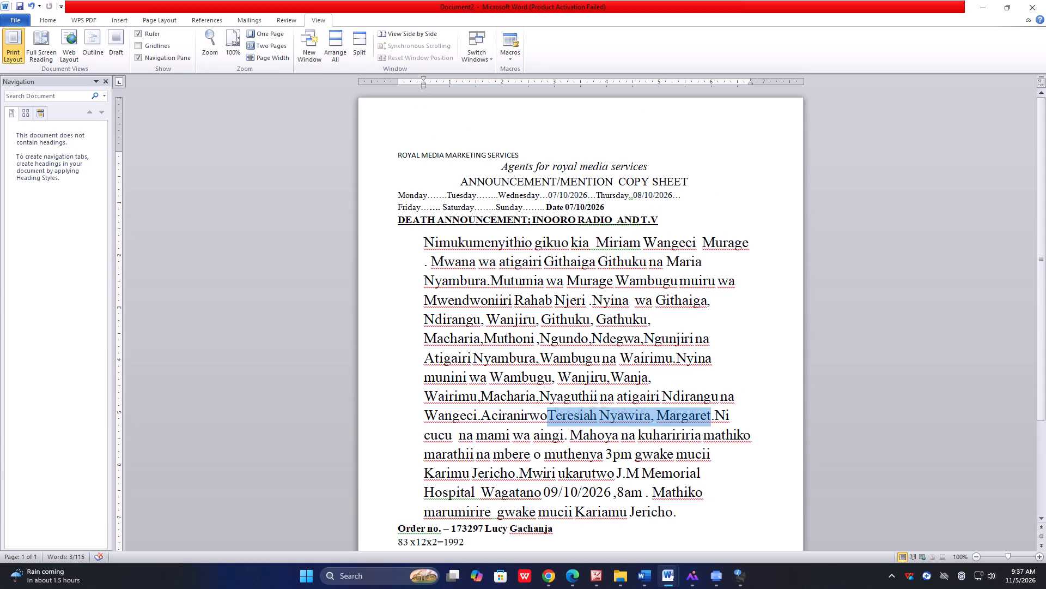
{"action": "type", "text": "na"}
{"action": "key", "text": "space"}
{"action": "key", "text": "BackSpace"}
{"action": "key", "text": "BackSpace"}
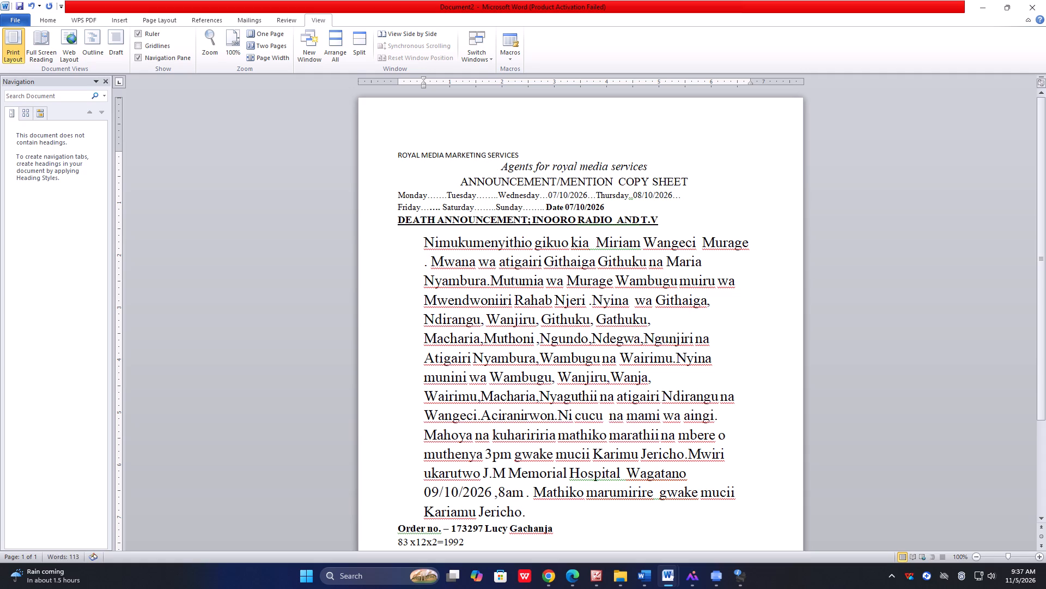
{"action": "key", "text": "BackSpace"}
{"action": "key", "text": "space"}
{"action": "type", "text": "n"}
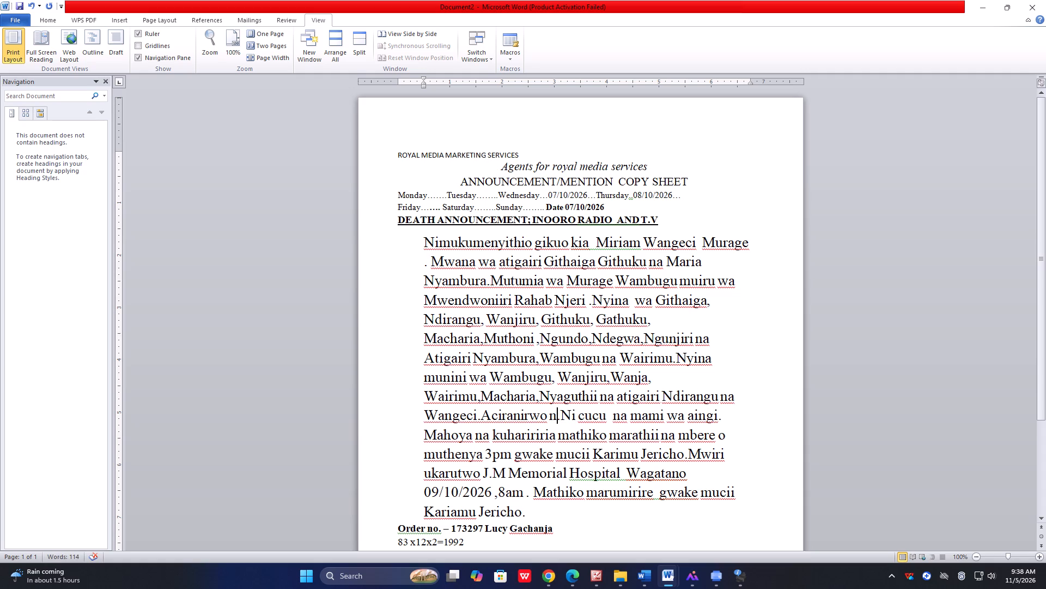
{"action": "type", "text": "a"}
{"action": "key", "text": "space"}
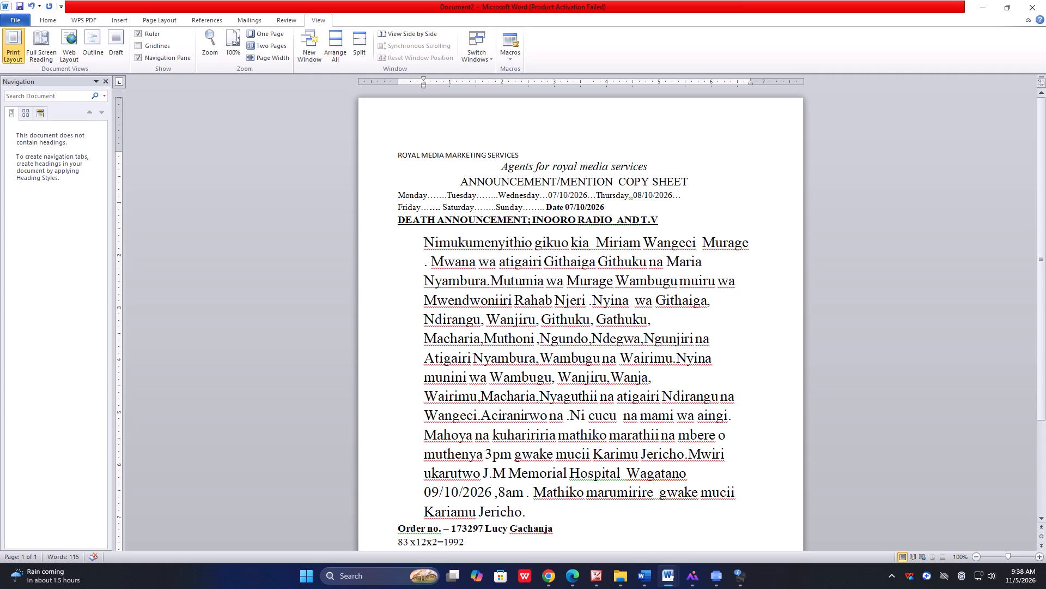
{"action": "type", "text": "Muth"}
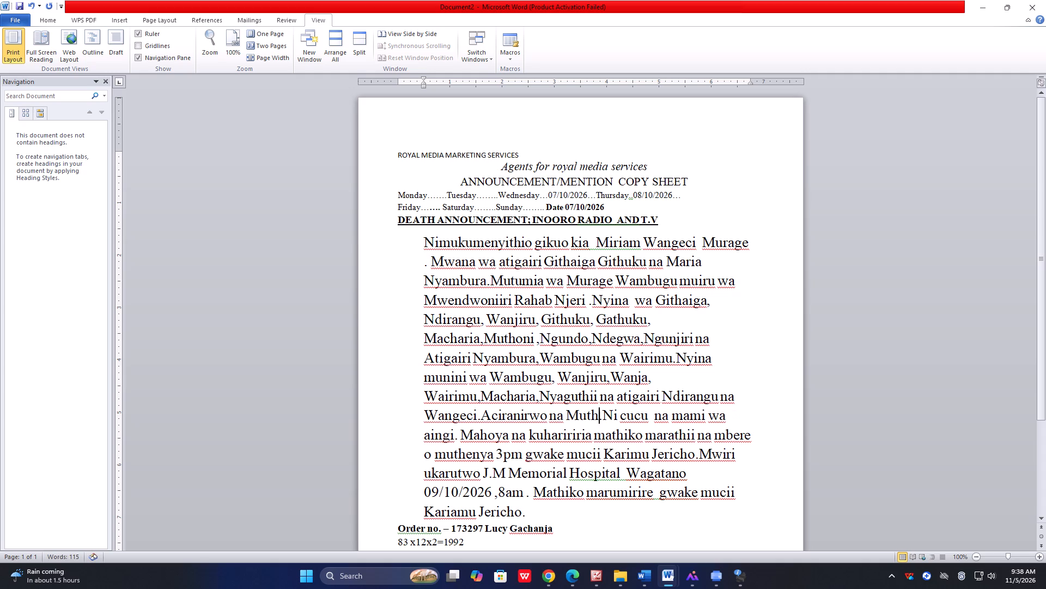
{"action": "type", "text": "oni"}
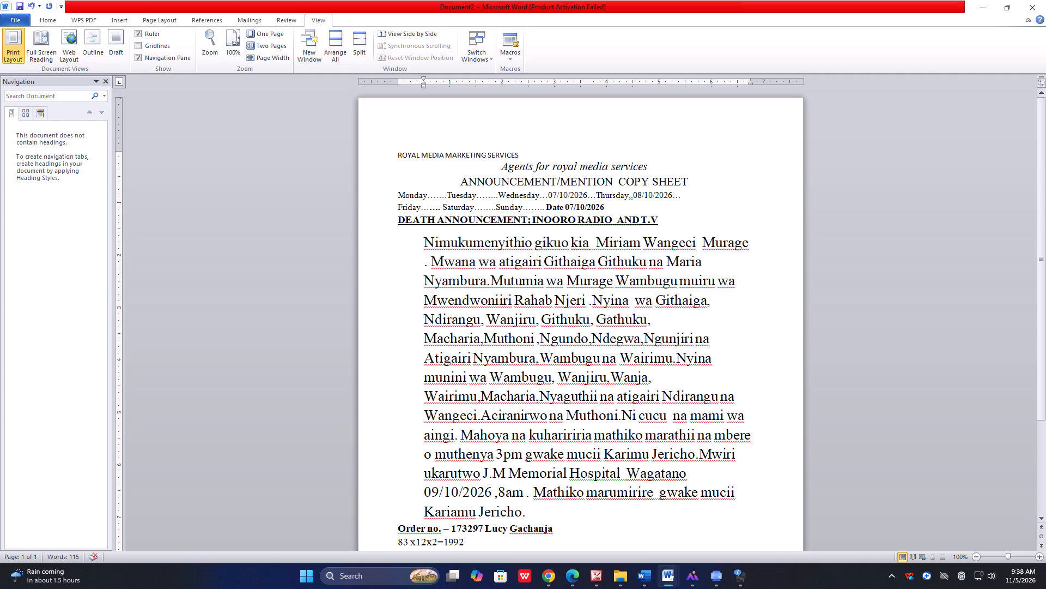
{"action": "key", "text": "comma"}
{"action": "type", "text": "Wan"}
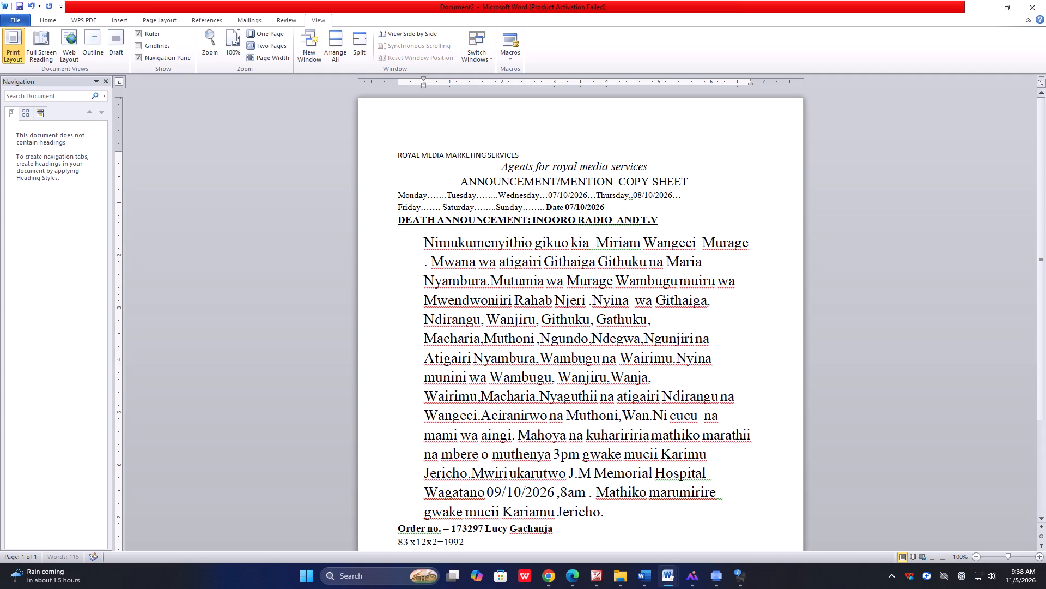
{"action": "type", "text": "gari"}
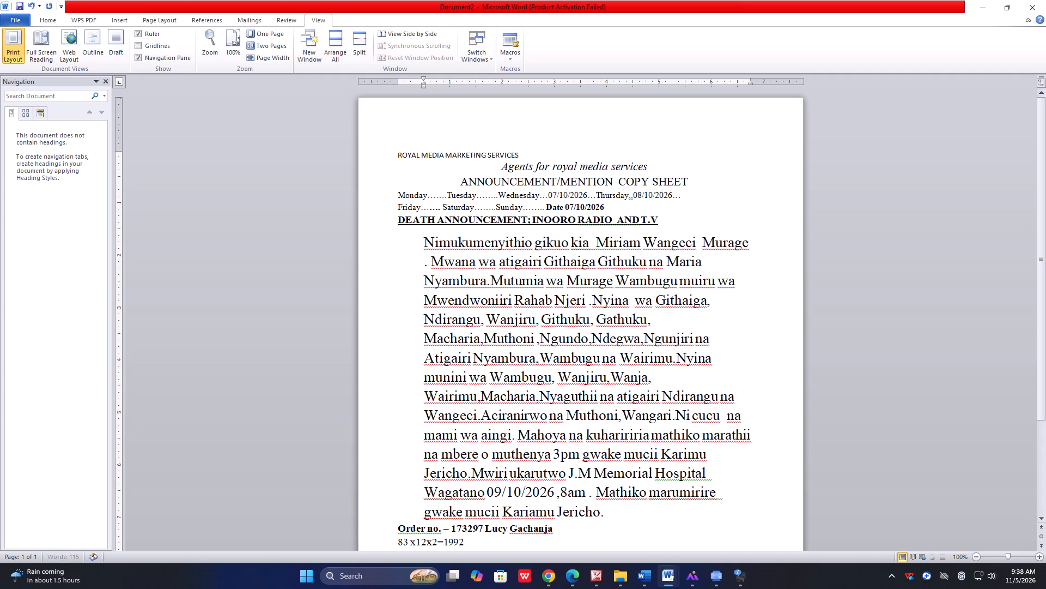
{"action": "key", "text": "comma"}
{"action": "type", "text": "Mwaniki na"}
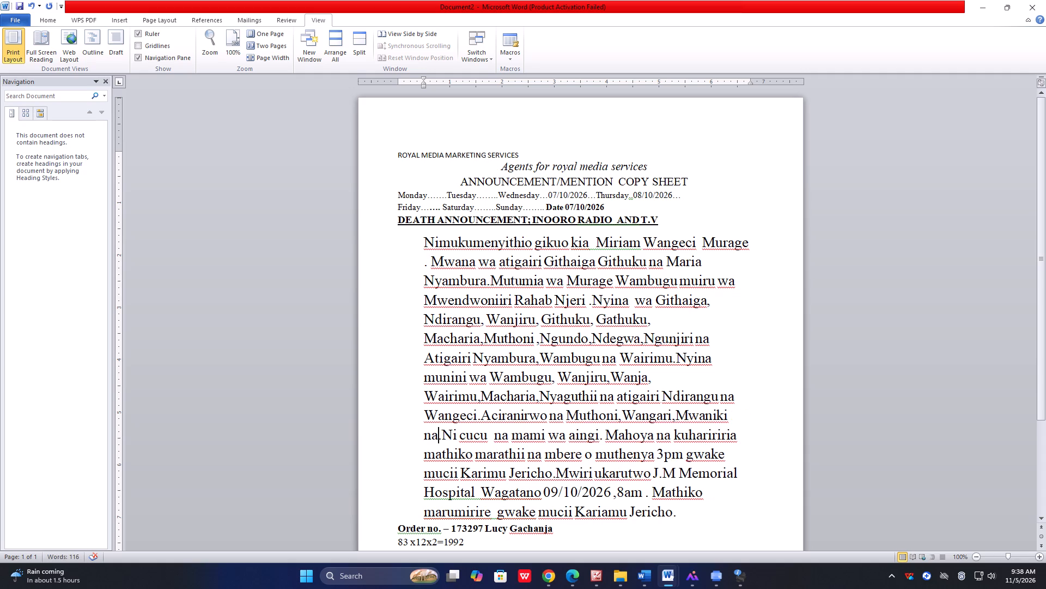
{"action": "key", "text": "BackSpace"}
{"action": "key", "text": "BackSpace"}
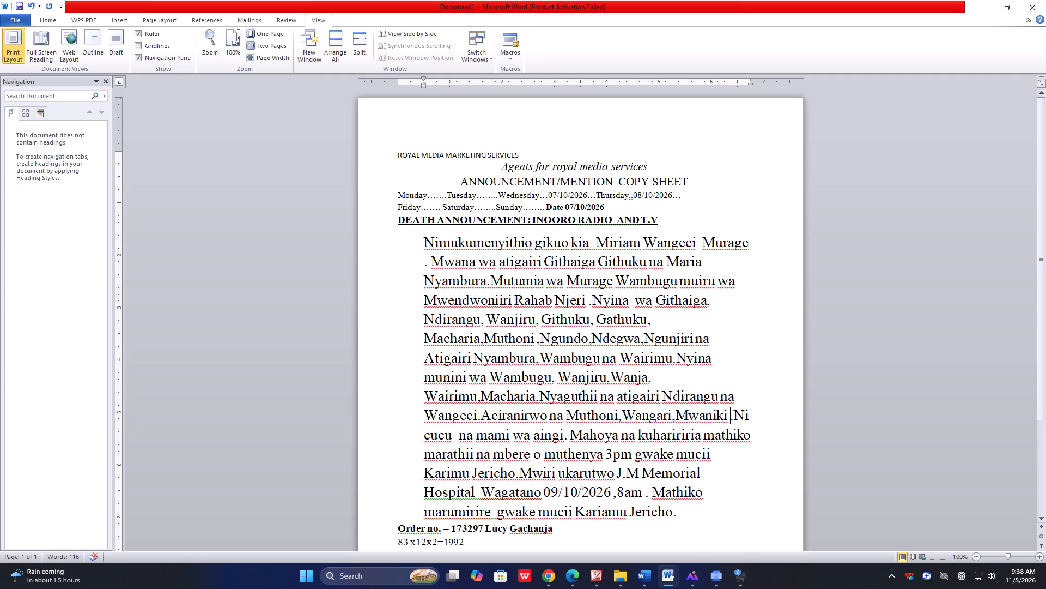
{"action": "key", "text": "comma"}
{"action": "type", "text": "Mur"}
{"action": "key", "text": "i"}
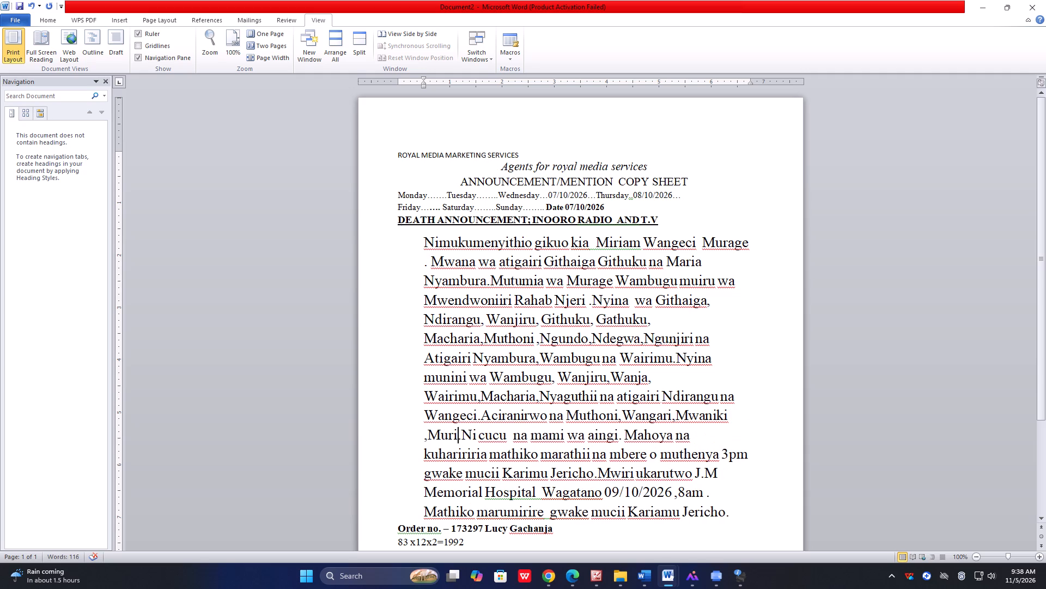
{"action": "key", "text": "u"}
{"action": "key", "text": "space"}
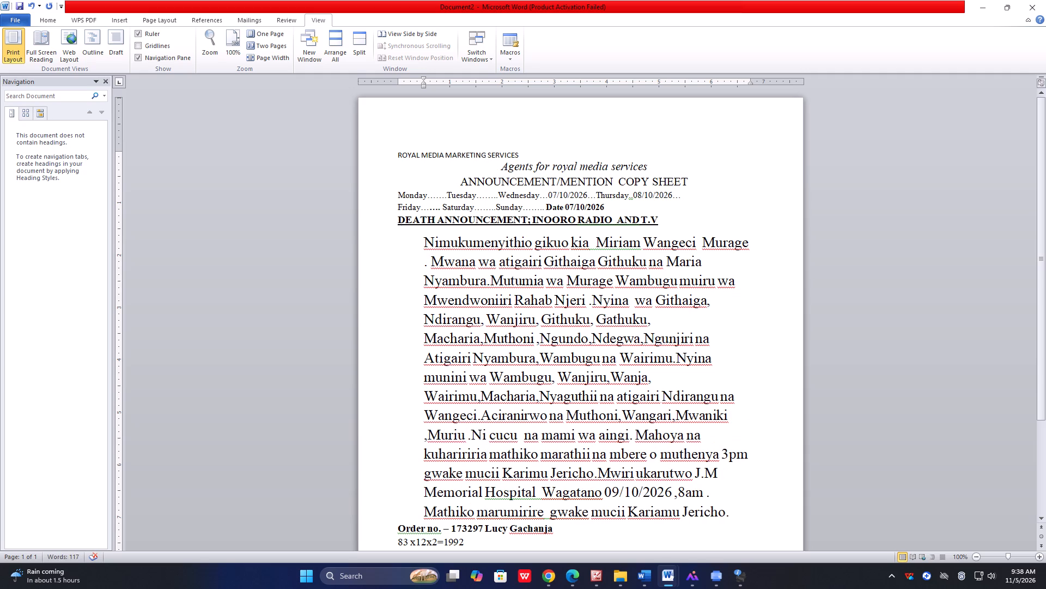
Continue the "Aciranirwo na" list after "Muriu" with "na atigairi Githuku,Ndegwa ,Njeri na Macharia", before the full stop preceding "Ni cucu".
{"action": "type", "text": "na atigairi Githuku"}
{"action": "key", "text": "comma"}
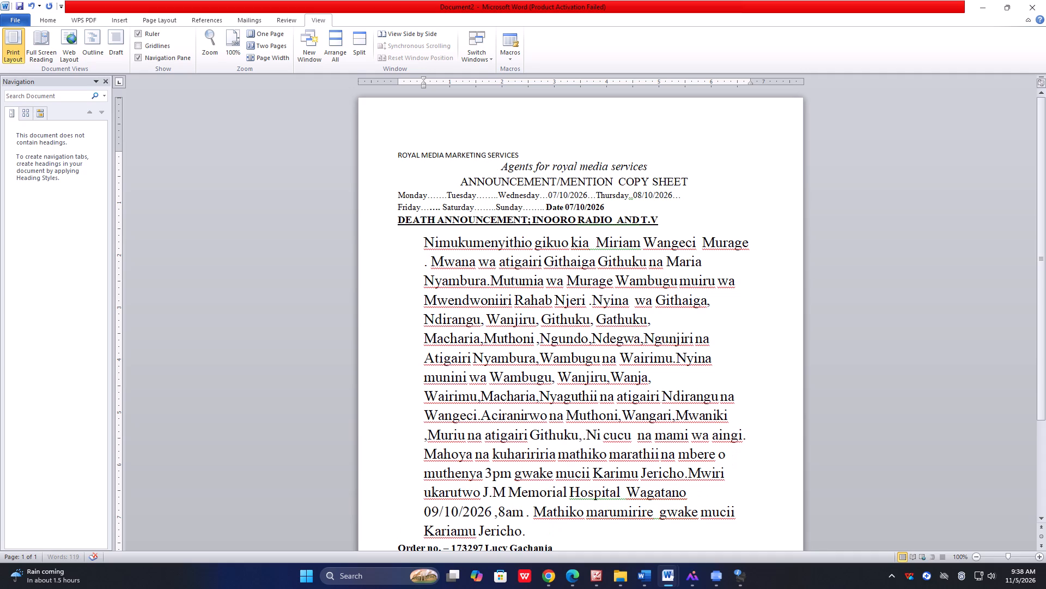
{"action": "type", "text": "Ndegwa ,"}
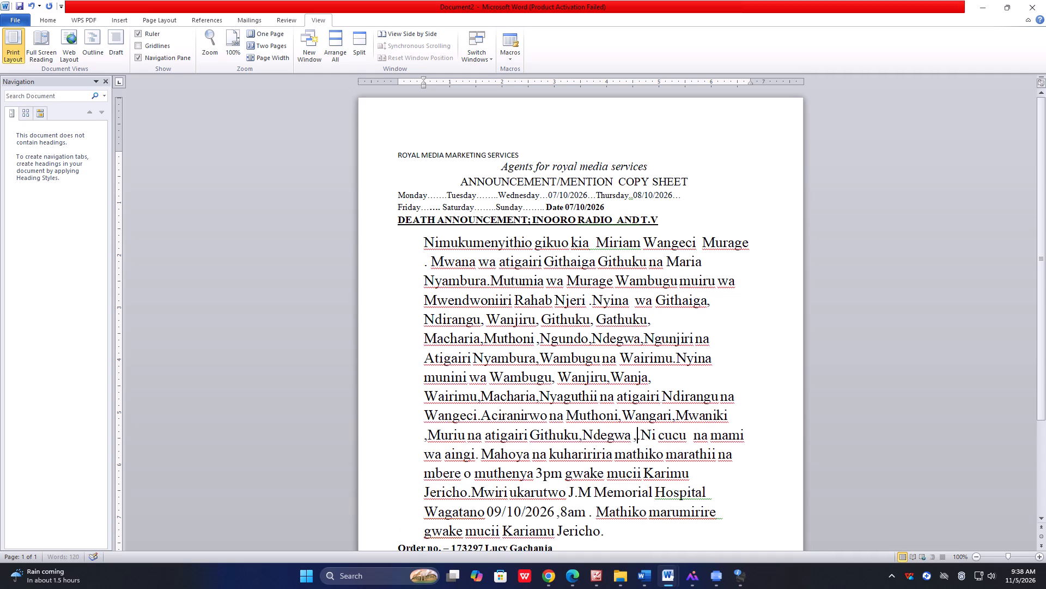
{"action": "key", "text": "shift+n"}
{"action": "type", "text": "jeri na"}
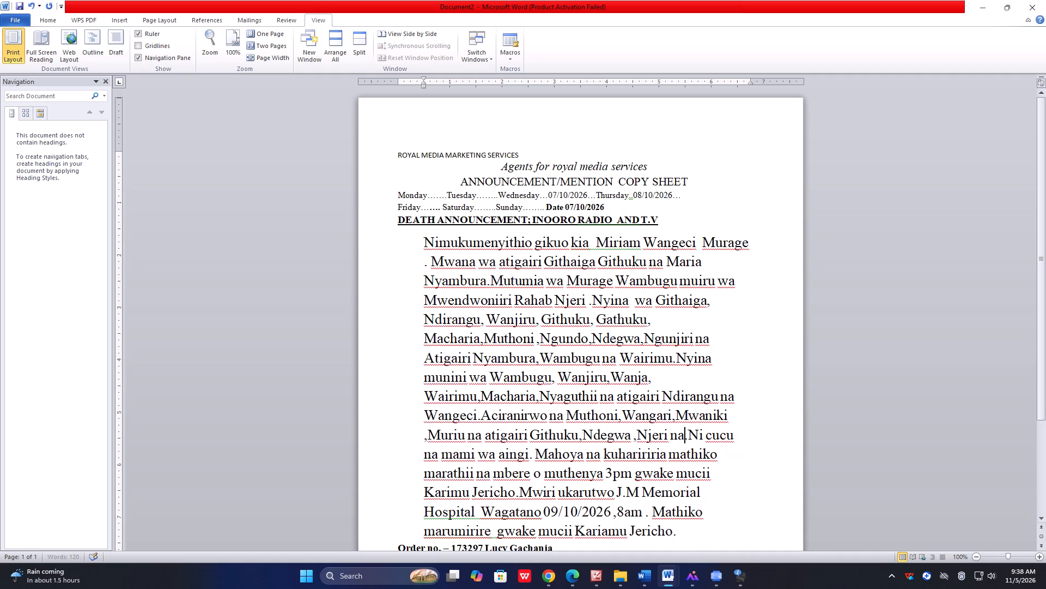
{"action": "key", "text": "space"}
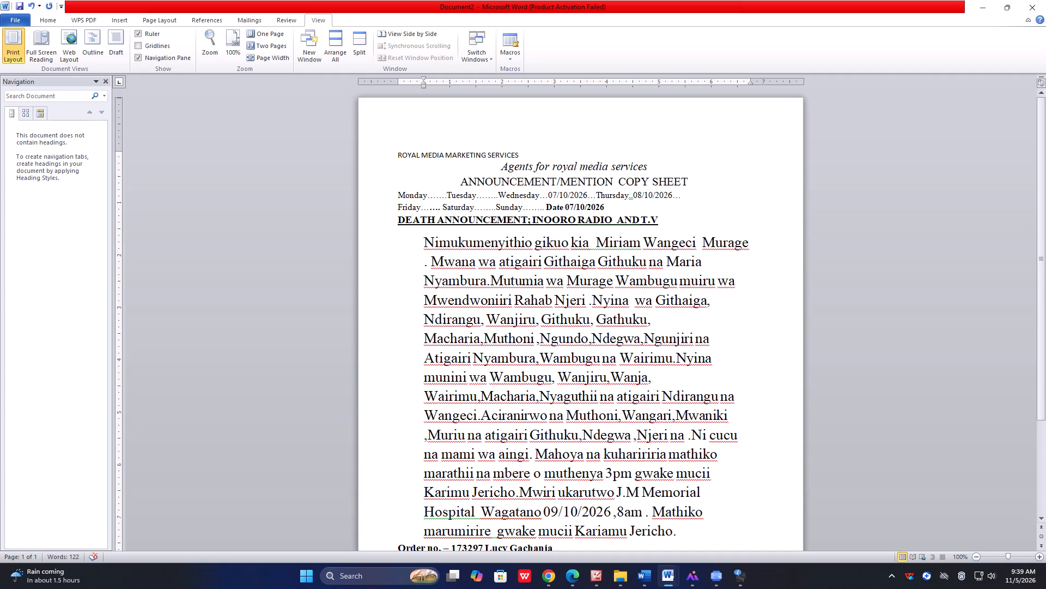
{"action": "type", "text": "Macharia"}
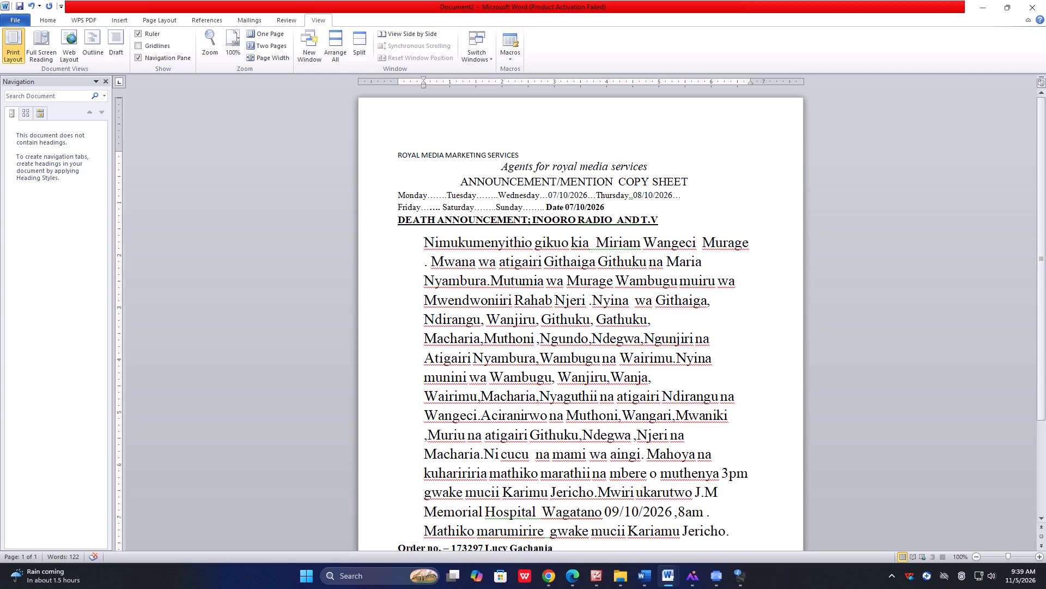
Replace "mami" with "maitu" in the phrase "Ni cucu na mami wa aingi".
{"action": "left_click_drag", "start_coordinate": [586, 456], "coordinate": [561, 455]}
{"action": "left_click_drag", "start_coordinate": [561, 455], "coordinate": [556, 456]}
{"action": "type", "text": "maitu"}
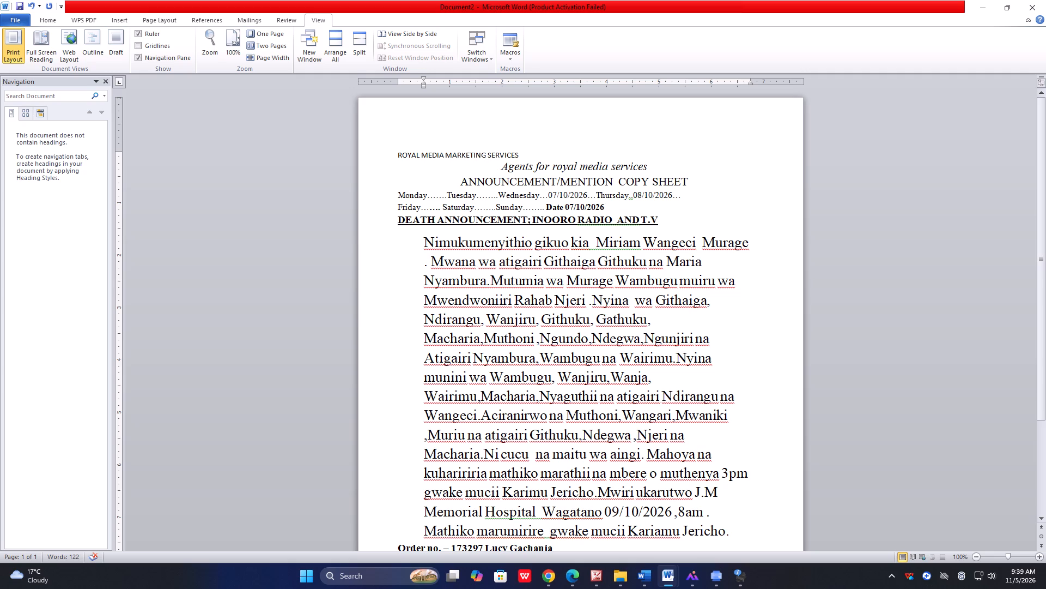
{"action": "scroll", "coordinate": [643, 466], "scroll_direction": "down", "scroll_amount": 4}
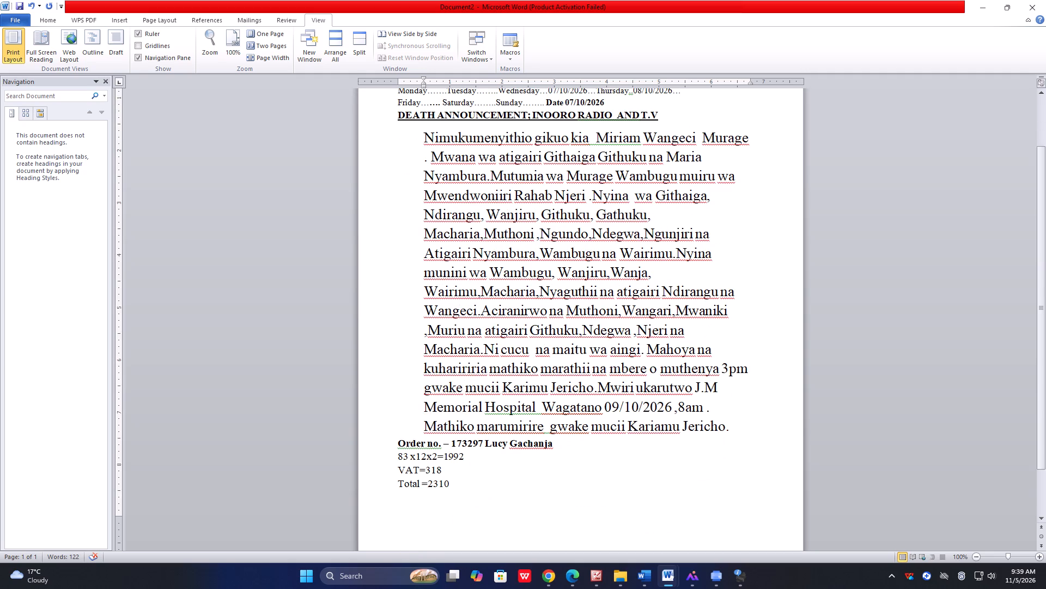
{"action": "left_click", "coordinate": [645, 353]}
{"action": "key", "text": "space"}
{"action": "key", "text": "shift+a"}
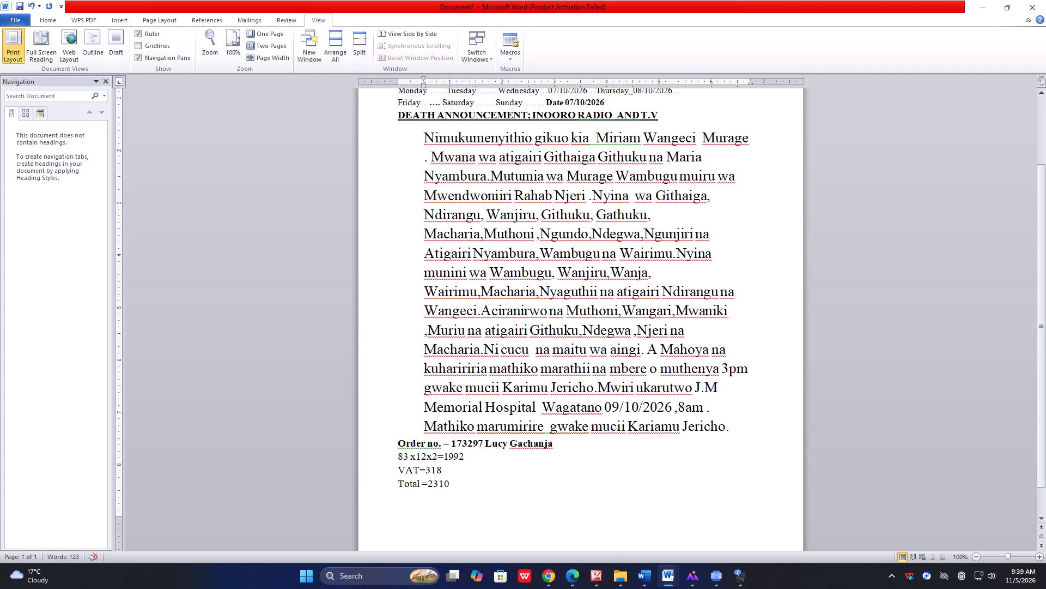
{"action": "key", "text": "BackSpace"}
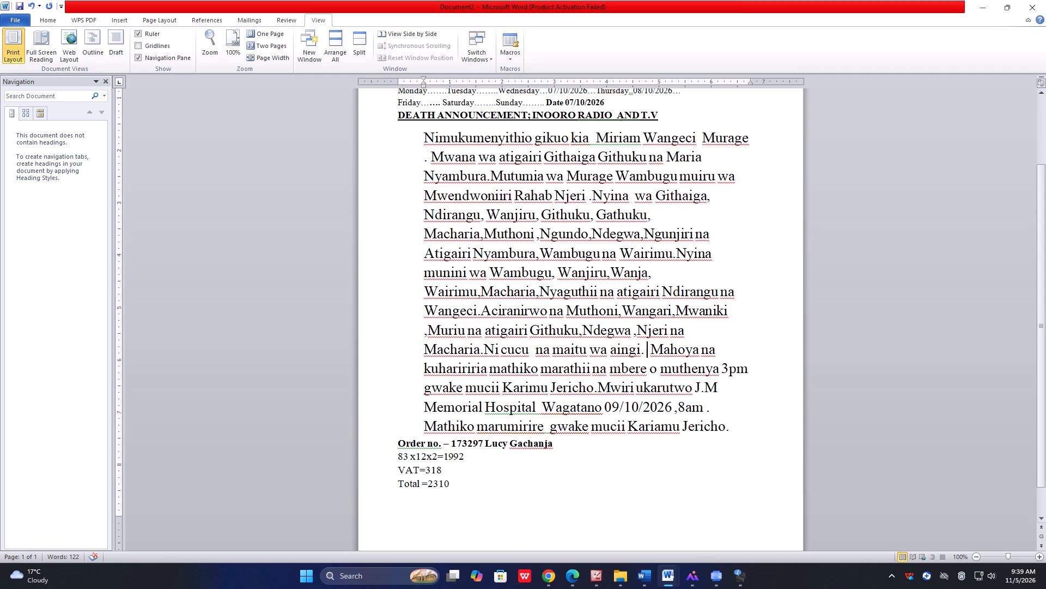
Replace the place name "Karimu Jericho" before ".Mwiri ukarutwo" with "Gordon Kipipiri".
{"action": "left_click_drag", "start_coordinate": [592, 389], "coordinate": [512, 380]}
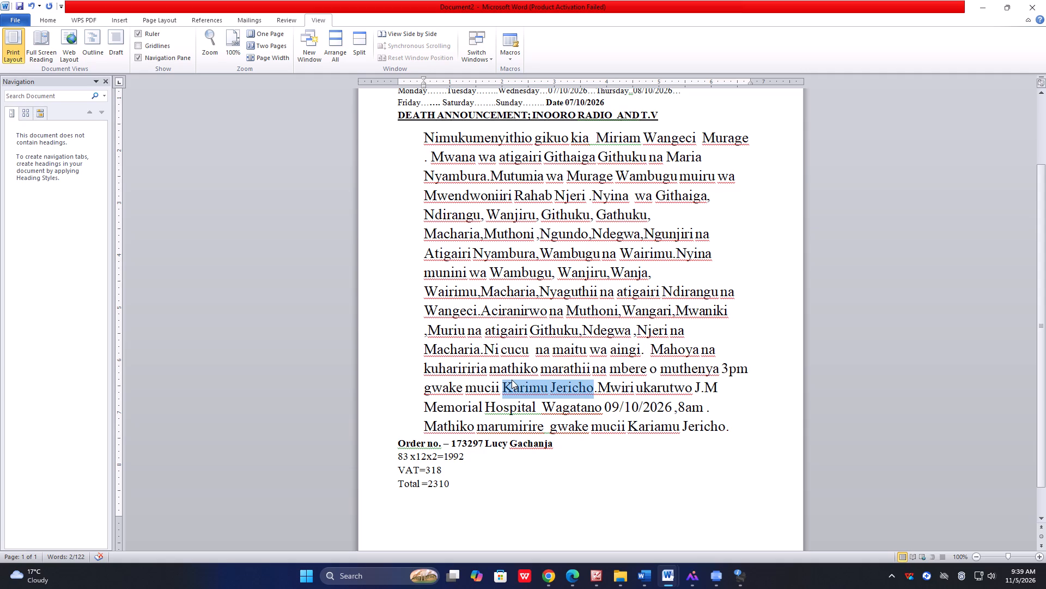
{"action": "key", "text": "shift+g"}
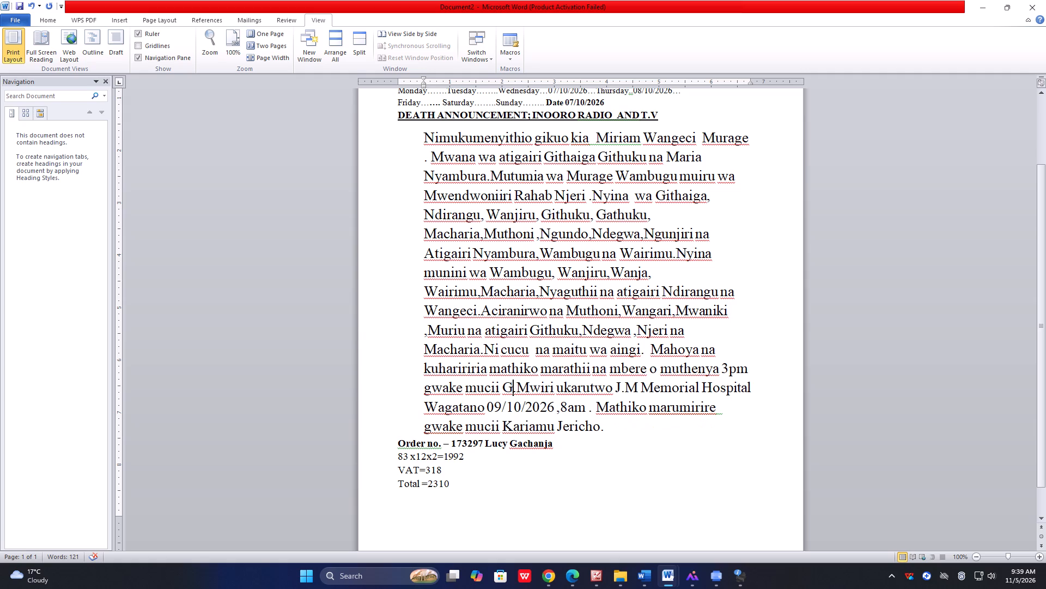
{"action": "type", "text": "Ordon"}
{"action": "key", "text": "space"}
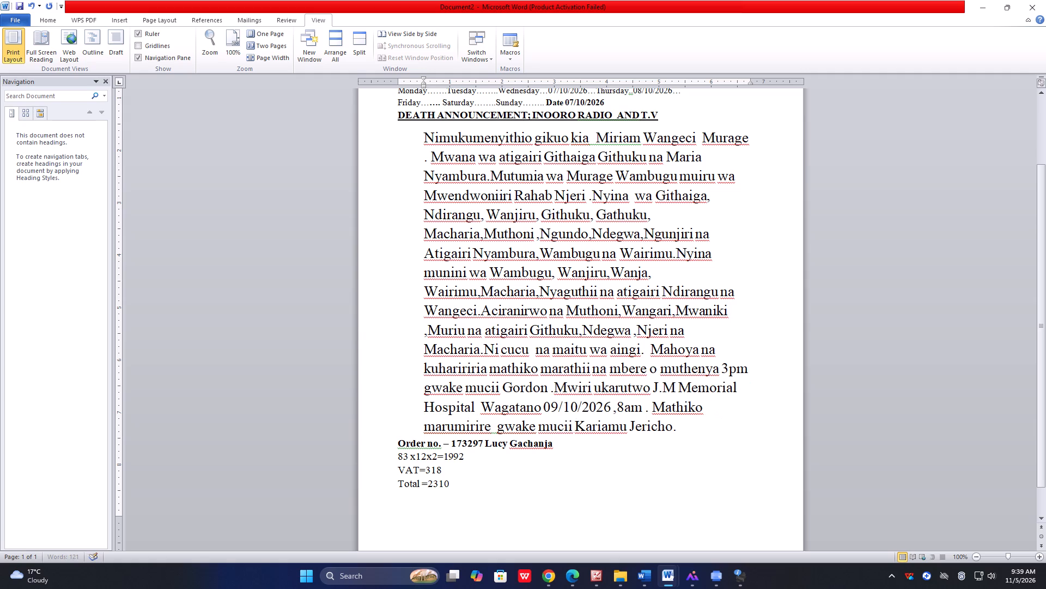
{"action": "key", "text": "shift+k"}
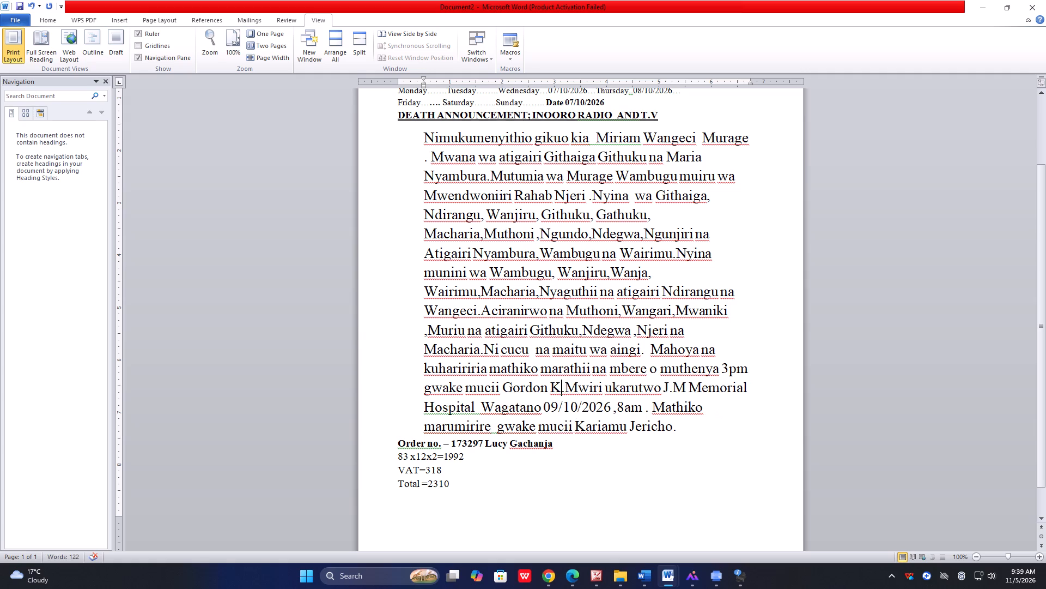
{"action": "type", "text": "ipi"}
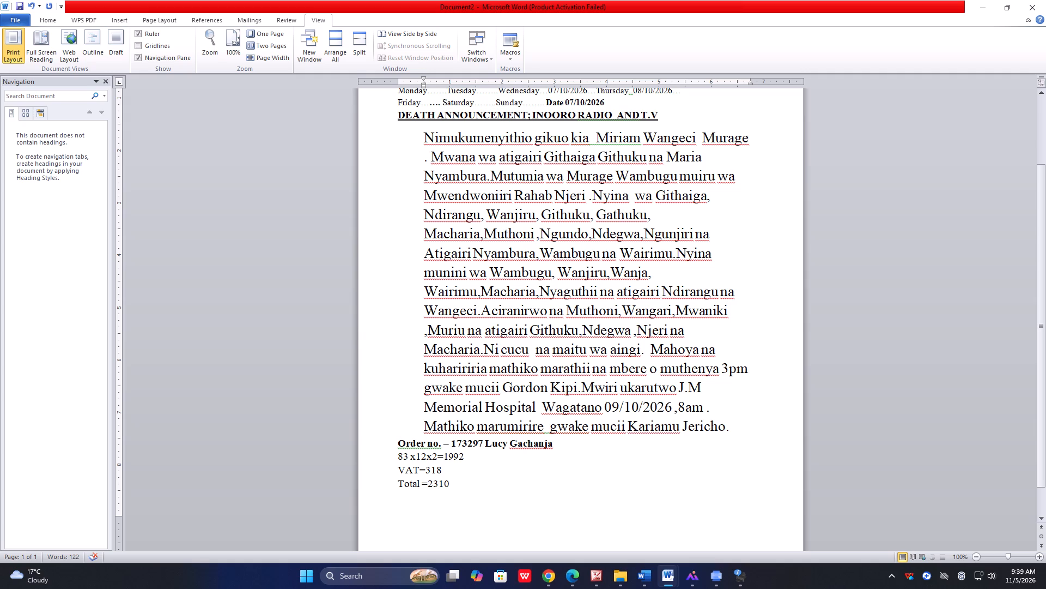
{"action": "type", "text": "pili"}
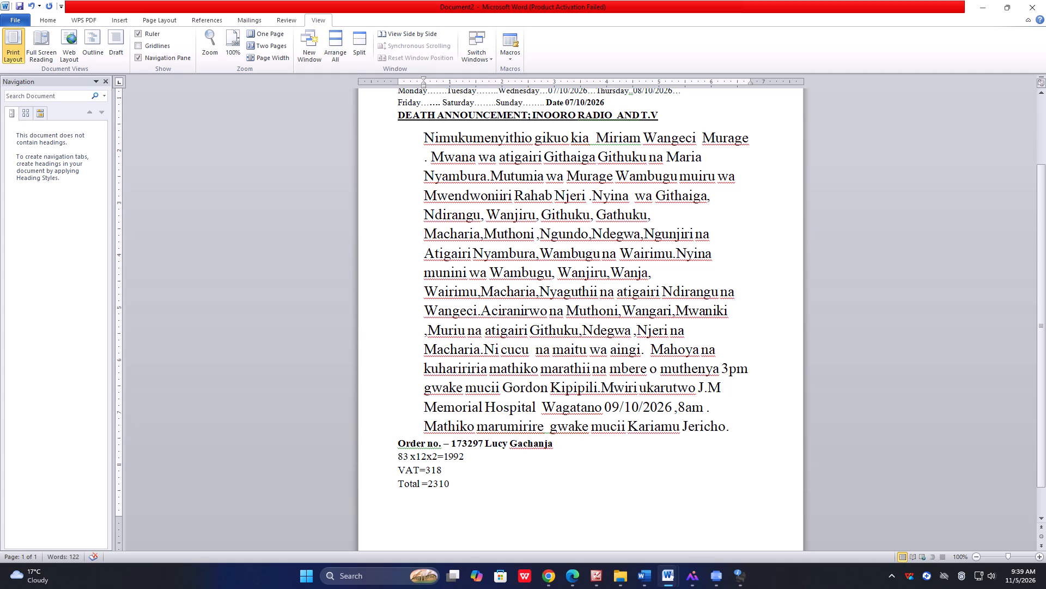
{"action": "key", "text": "BackSpace"}
{"action": "key", "text": "BackSpace"}
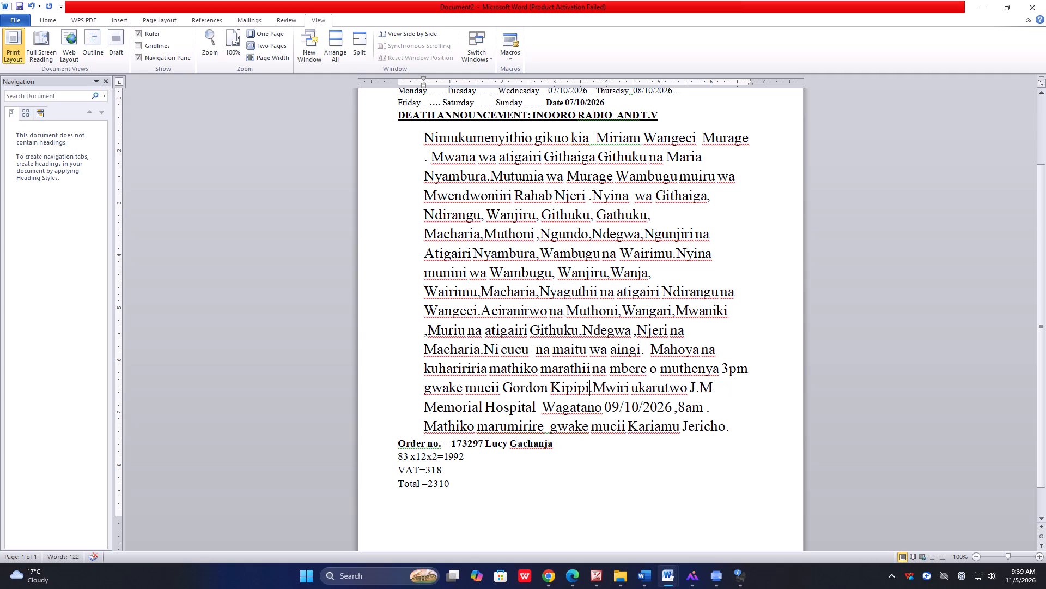
{"action": "type", "text": "ri"}
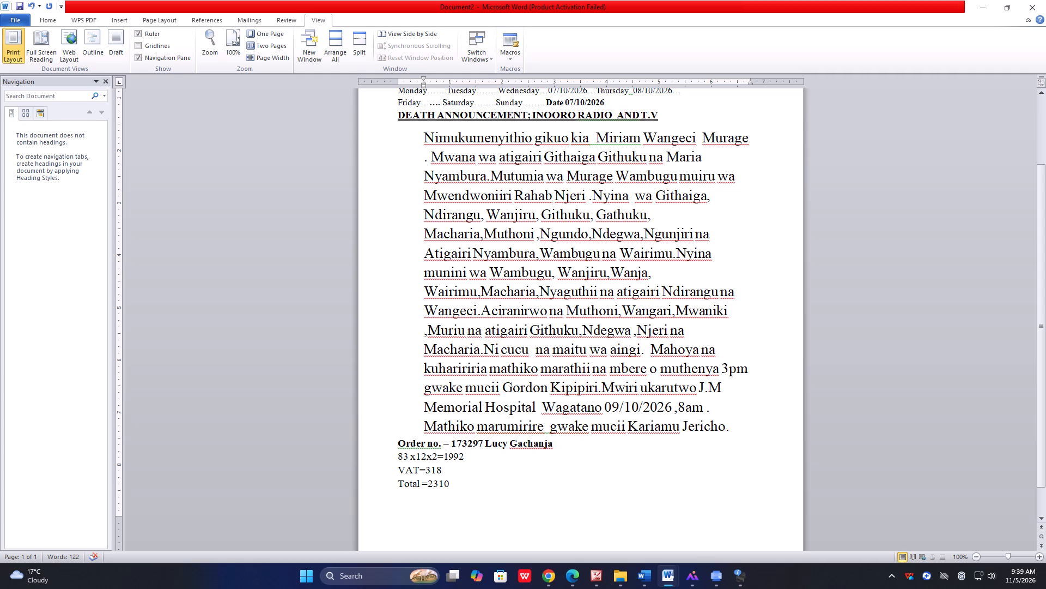
Replace "J.M Memorial" with "North Kinangop" in the hospital name after "Mwiri ukarutwo".
{"action": "left_click_drag", "start_coordinate": [719, 389], "coordinate": [699, 390]}
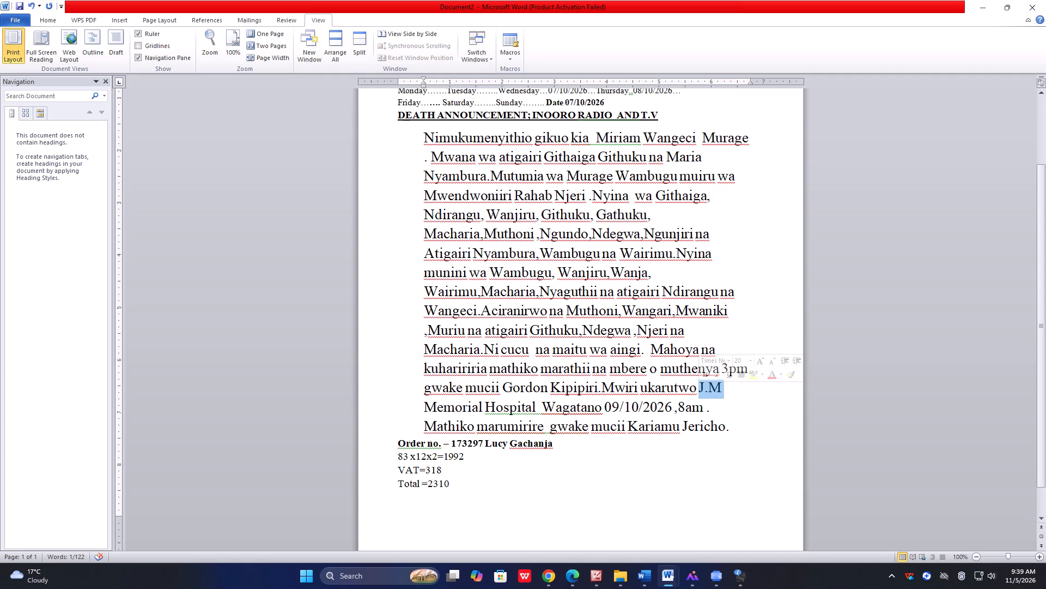
{"action": "key", "text": "BackSpace"}
{"action": "type", "text": "North"}
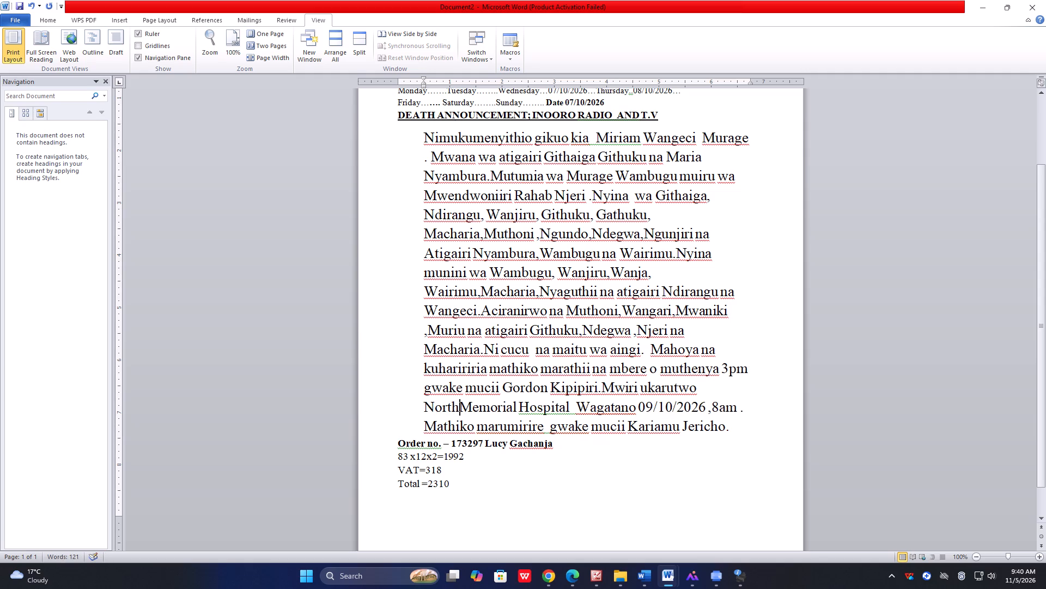
{"action": "key", "text": "space"}
{"action": "type", "text": "Kina"}
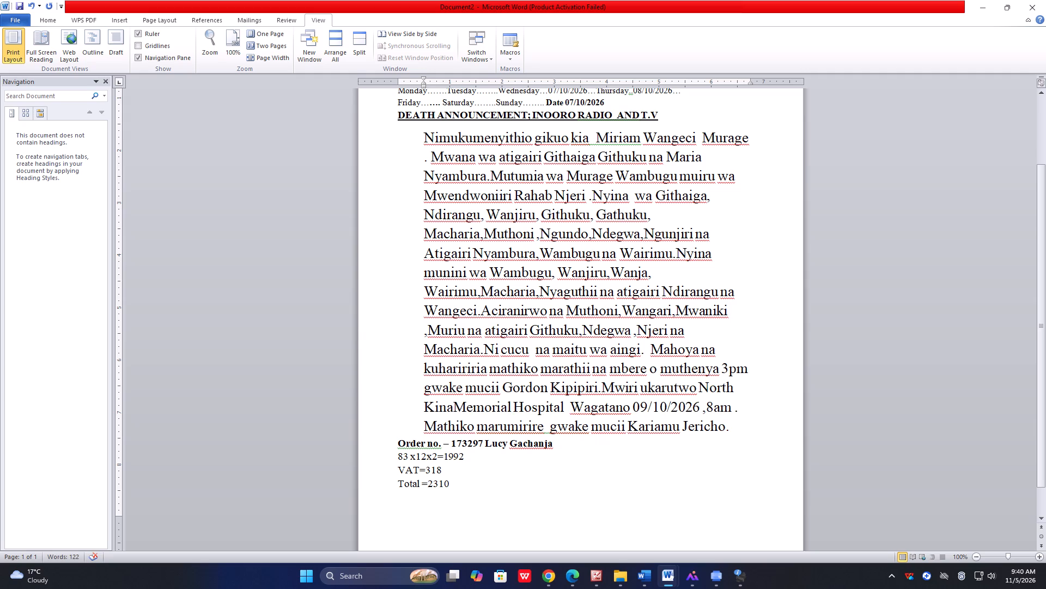
{"action": "type", "text": "ngop"}
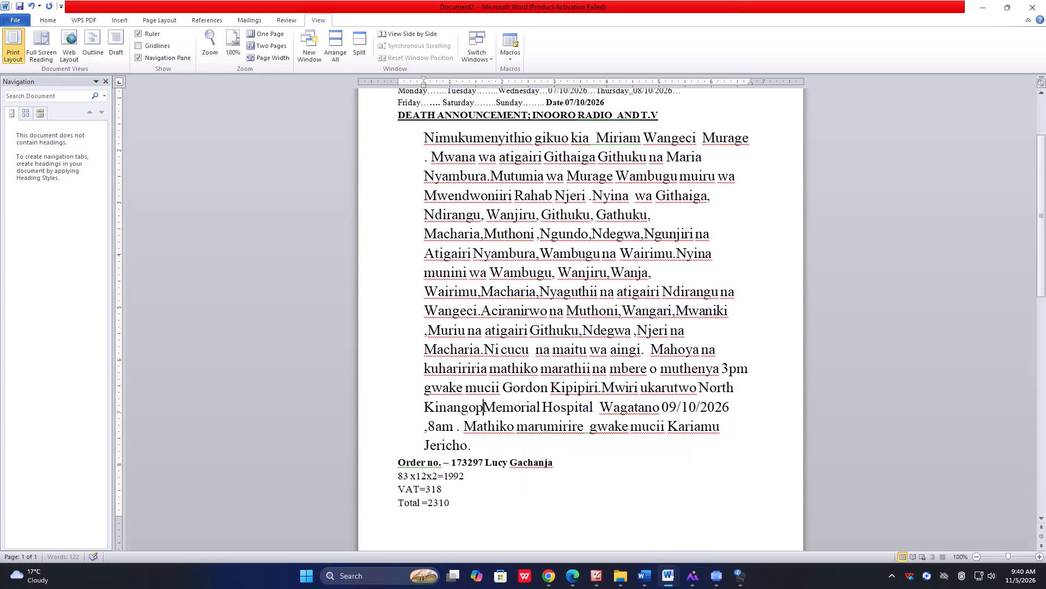
{"action": "key", "text": "space"}
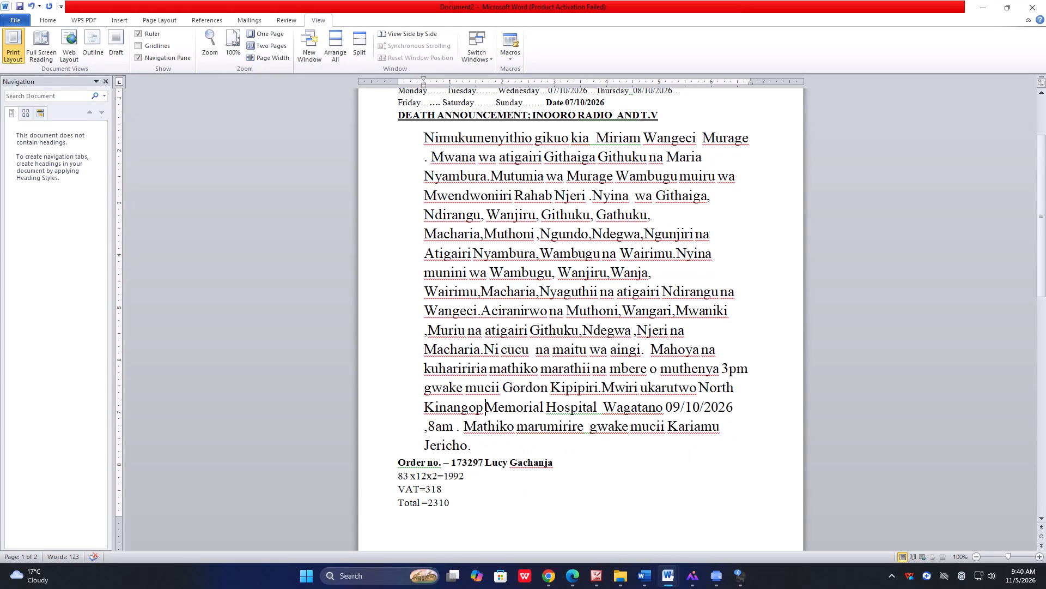
{"action": "left_click", "coordinate": [521, 422]}
{"action": "left_click_drag", "start_coordinate": [544, 409], "coordinate": [489, 408]}
{"action": "key", "text": "BackSpace"}
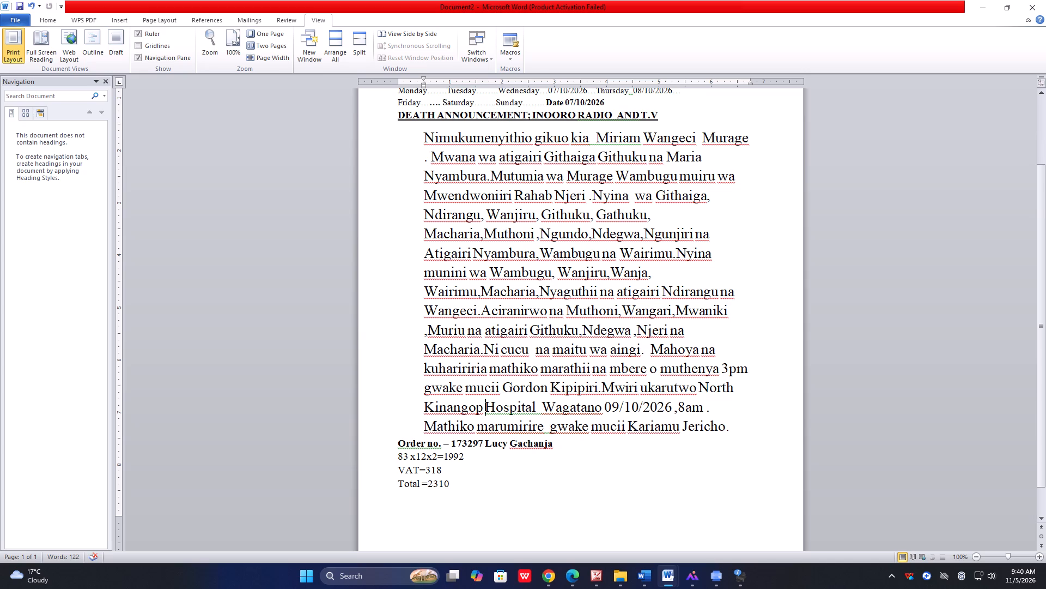
Replace the weekday "Wagatano" after "Hospital" with "Jumamothi", keeping the space before the date.
{"action": "left_click_drag", "start_coordinate": [603, 409], "coordinate": [542, 407]}
{"action": "type", "text": "Jumamot"}
{"action": "key", "text": "j"}
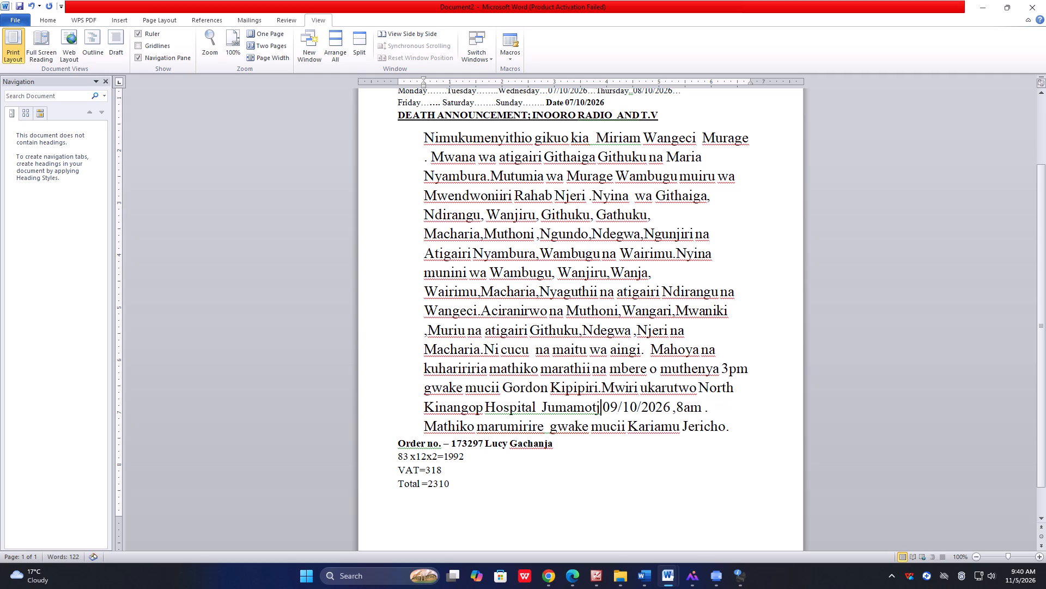
{"action": "key", "text": "BackSpace"}
{"action": "type", "text": "hi"}
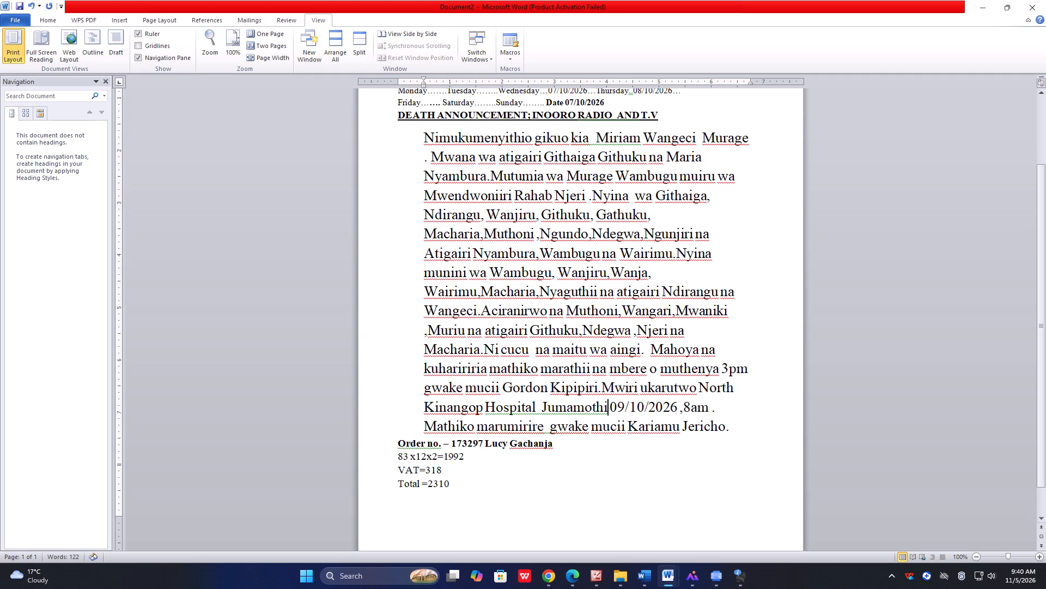
Change the date after "Jumamothi" to 07/11/2026.
{"action": "left_click", "coordinate": [622, 406]}
{"action": "key", "text": "BackSpace"}
{"action": "type", "text": "47"}
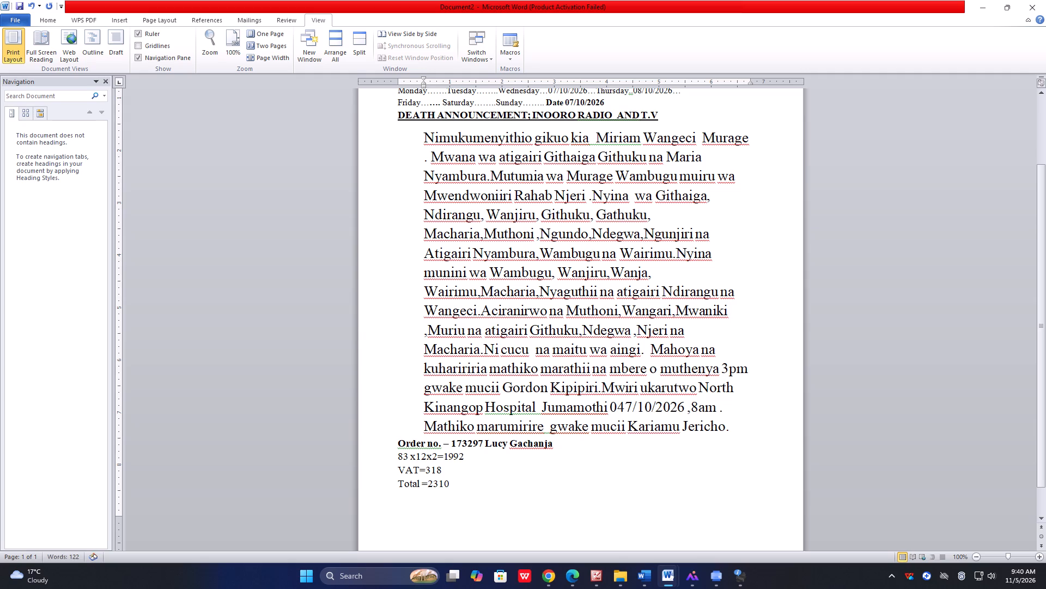
{"action": "key", "text": "BackSpace"}
{"action": "key", "text": "BackSpace"}
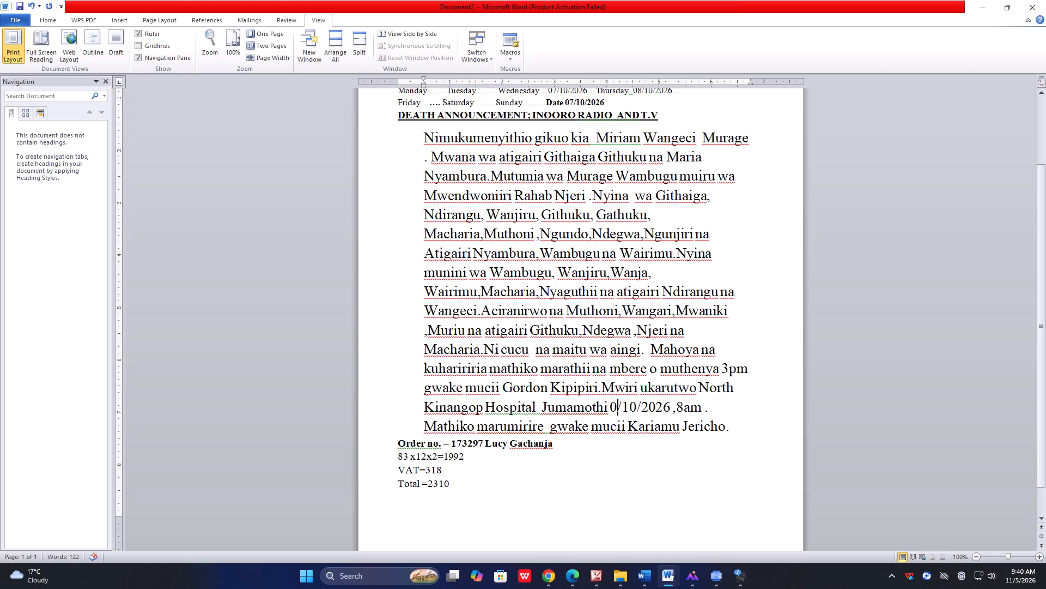
{"action": "key", "text": "7"}
{"action": "left_click", "coordinate": [641, 399]}
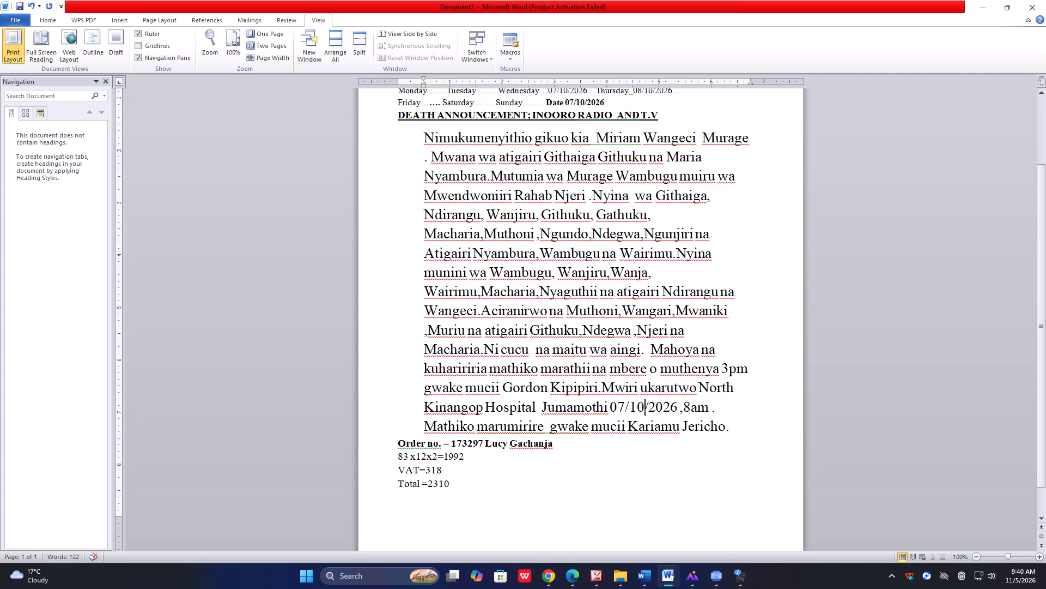
{"action": "key", "text": "BackSpace"}
{"action": "key", "text": "1"}
Replace the place name "Kariamu Jericho" at the end of the announcement's last sentence with "Gordon Kipipiri Nyandarua".
{"action": "left_click_drag", "start_coordinate": [725, 427], "coordinate": [649, 427]}
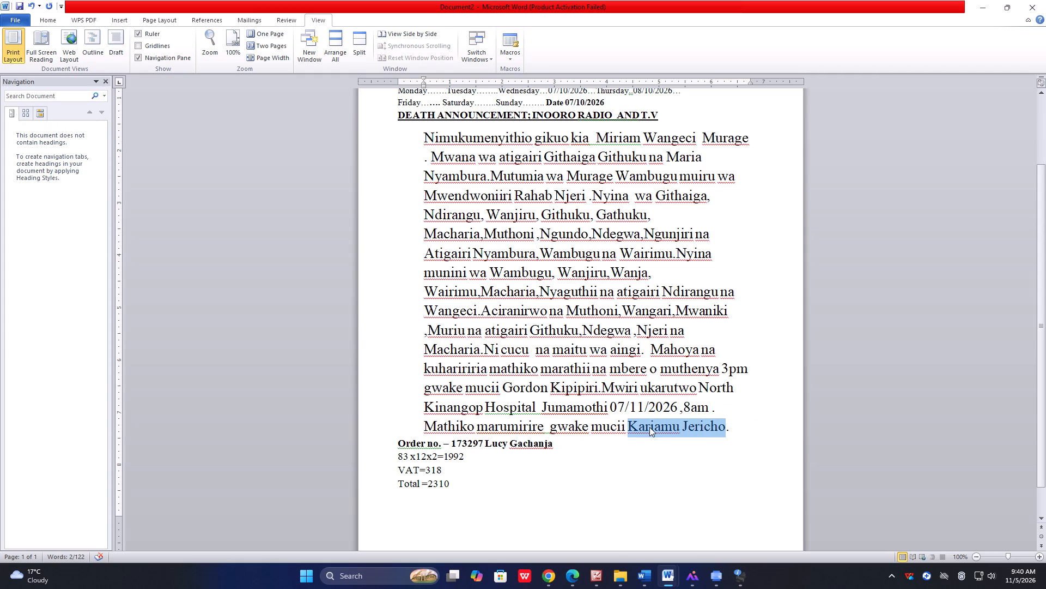
{"action": "type", "text": "Gordon"}
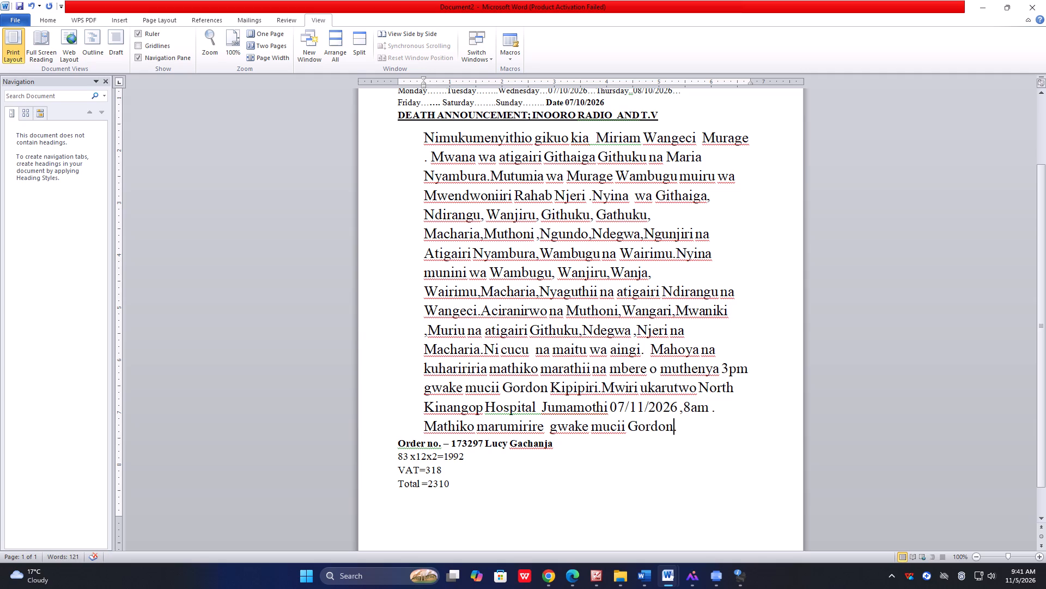
{"action": "key", "text": "space"}
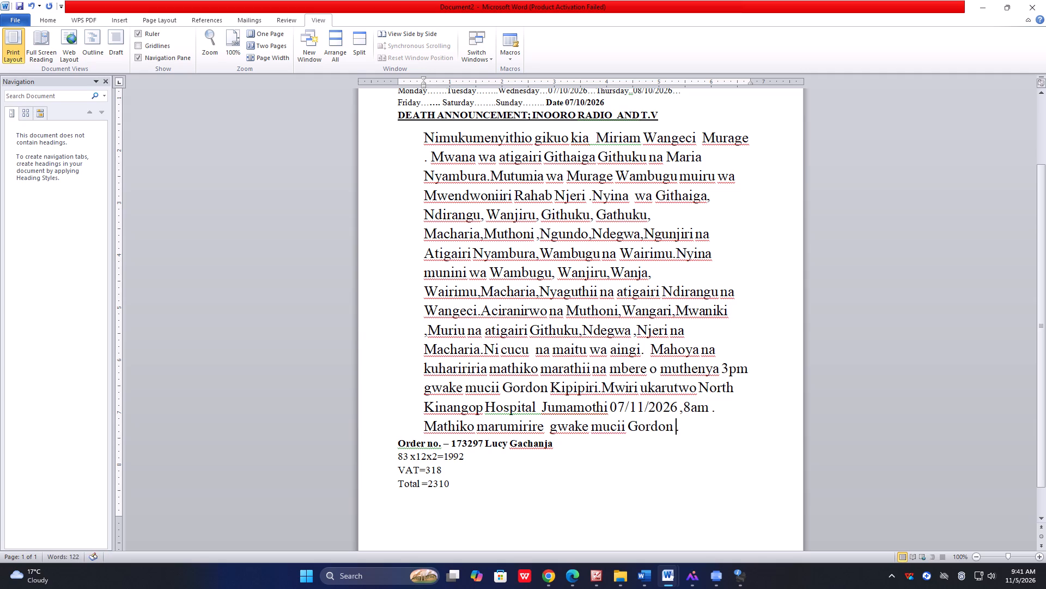
{"action": "type", "text": "Ki"}
{"action": "type", "text": "pipi"}
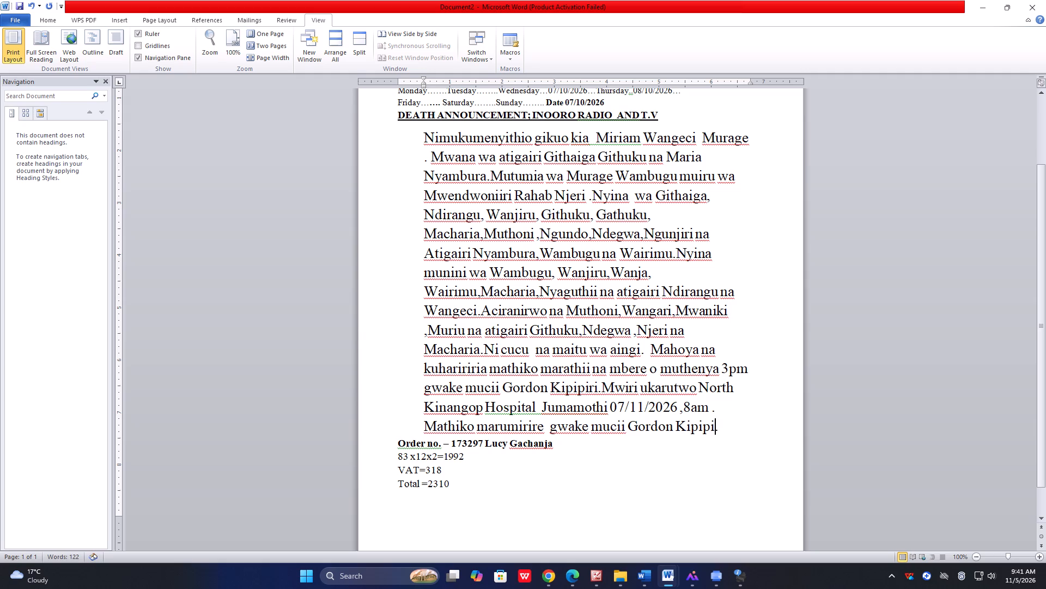
{"action": "type", "text": "ri"}
{"action": "key", "text": "space"}
{"action": "type", "text": "Nyandarua"}
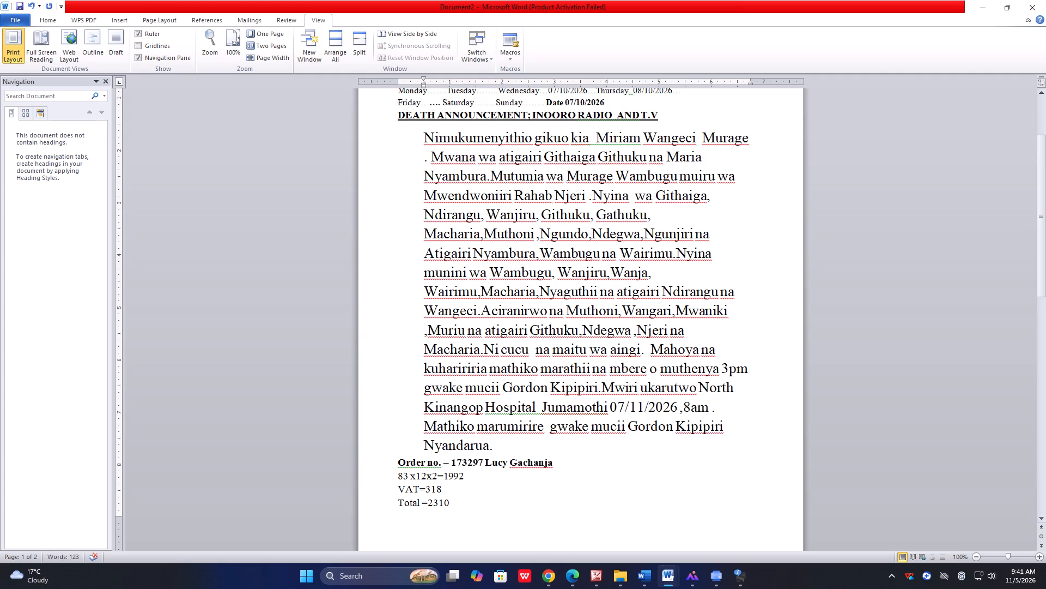
Insert commas before "Kipipiri" and before "Nyandarua" in the closing place name.
{"action": "left_click", "coordinate": [726, 434]}
{"action": "left_click", "coordinate": [677, 429]}
{"action": "key", "text": "comma"}
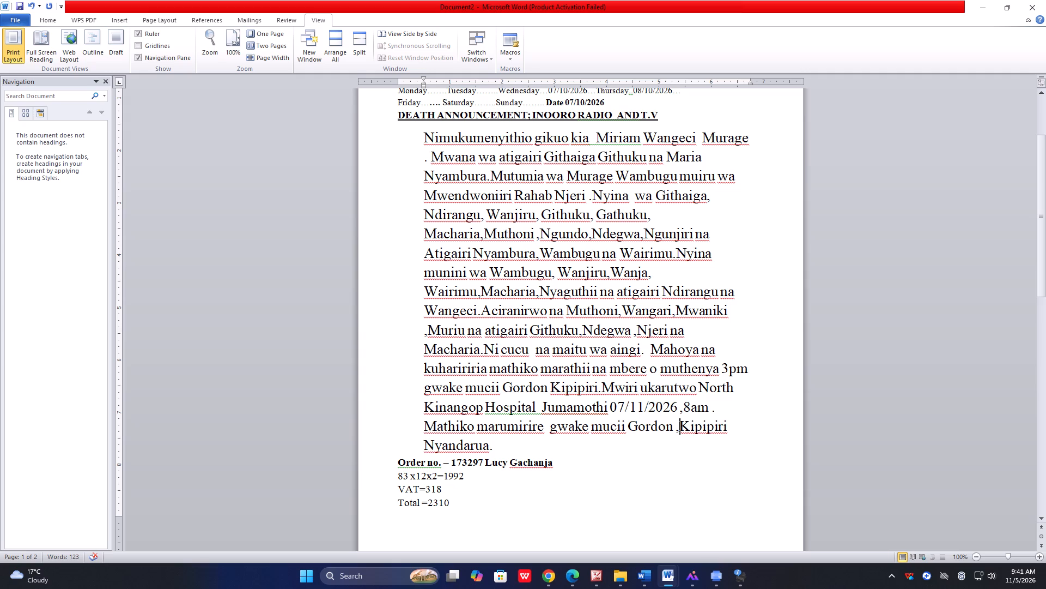
{"action": "left_click", "coordinate": [731, 435]}
{"action": "key", "text": "comma"}
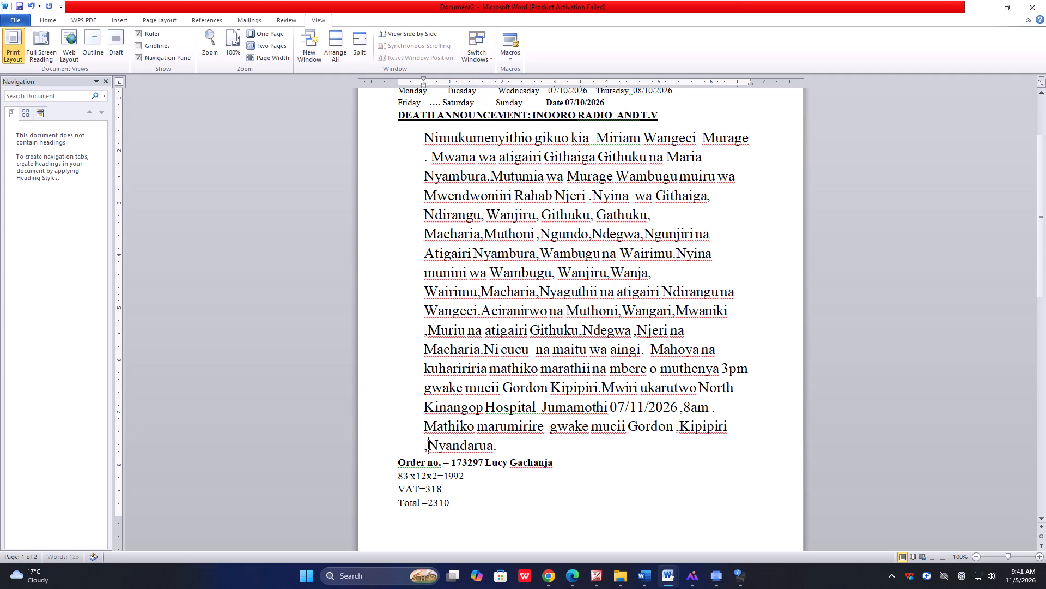
Check the word count of the whole announcement body, from "Nimukumenyithio" through "Nyandarua".
{"action": "scroll", "coordinate": [506, 493], "scroll_direction": "down", "scroll_amount": 1}
{"action": "scroll", "coordinate": [502, 494], "scroll_direction": "up", "scroll_amount": 4}
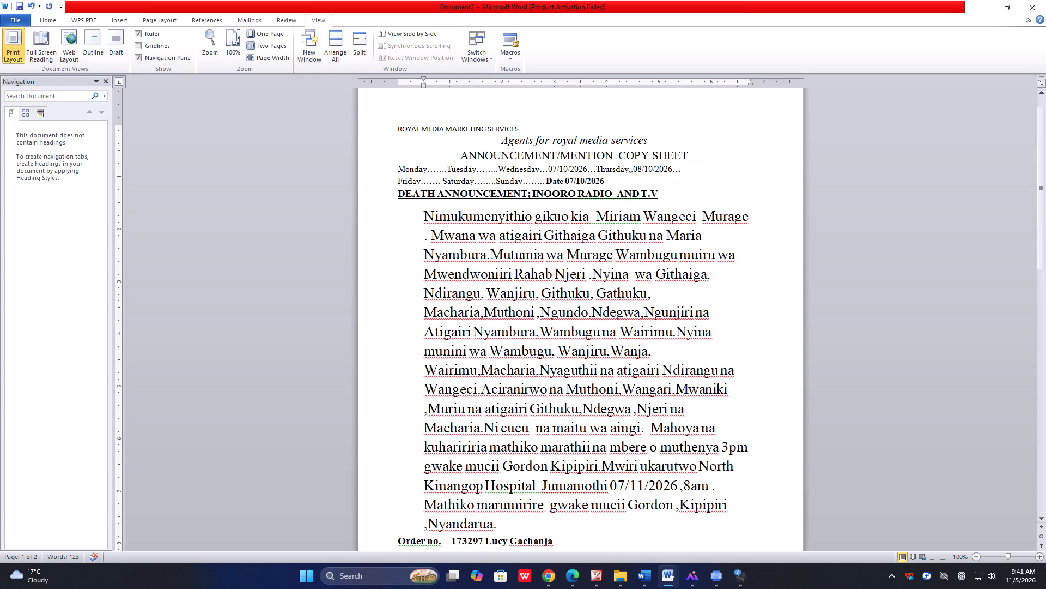
{"action": "scroll", "coordinate": [504, 493], "scroll_direction": "down", "scroll_amount": 2}
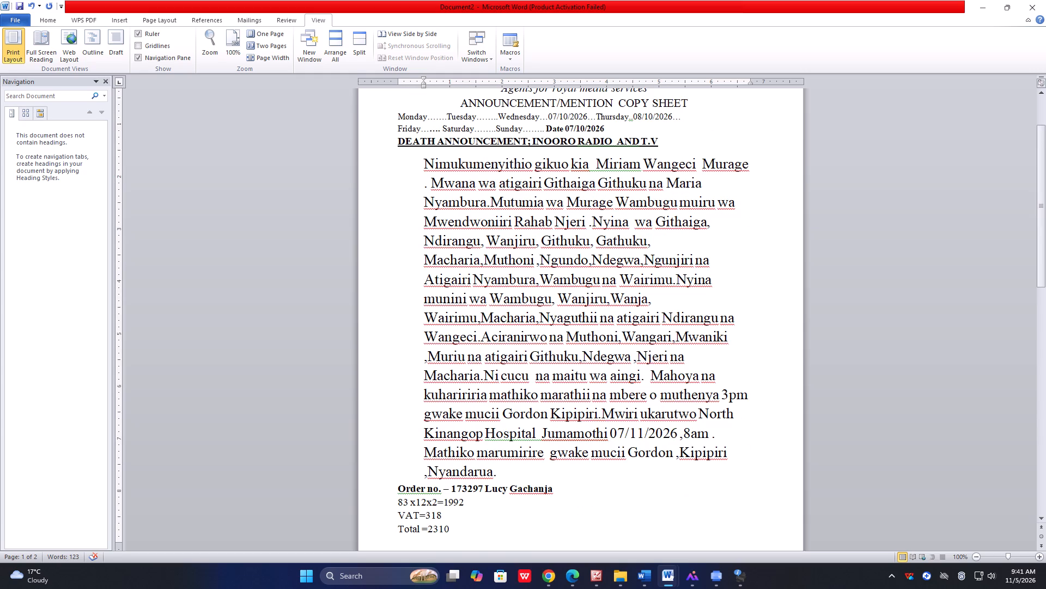
{"action": "left_click_drag", "start_coordinate": [495, 470], "coordinate": [453, 245]}
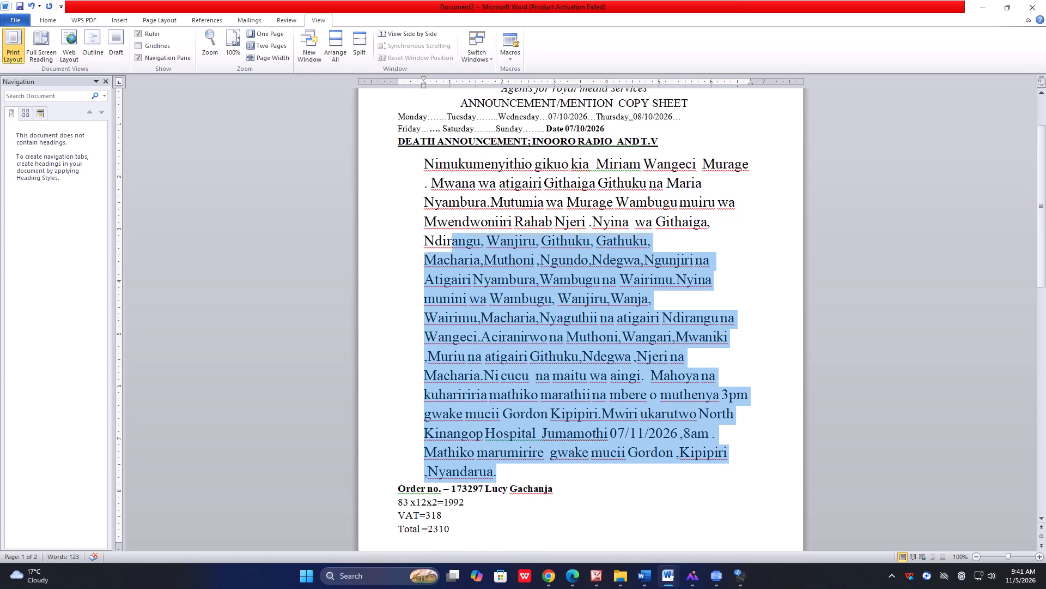
{"action": "left_click_drag", "start_coordinate": [453, 245], "coordinate": [434, 171]}
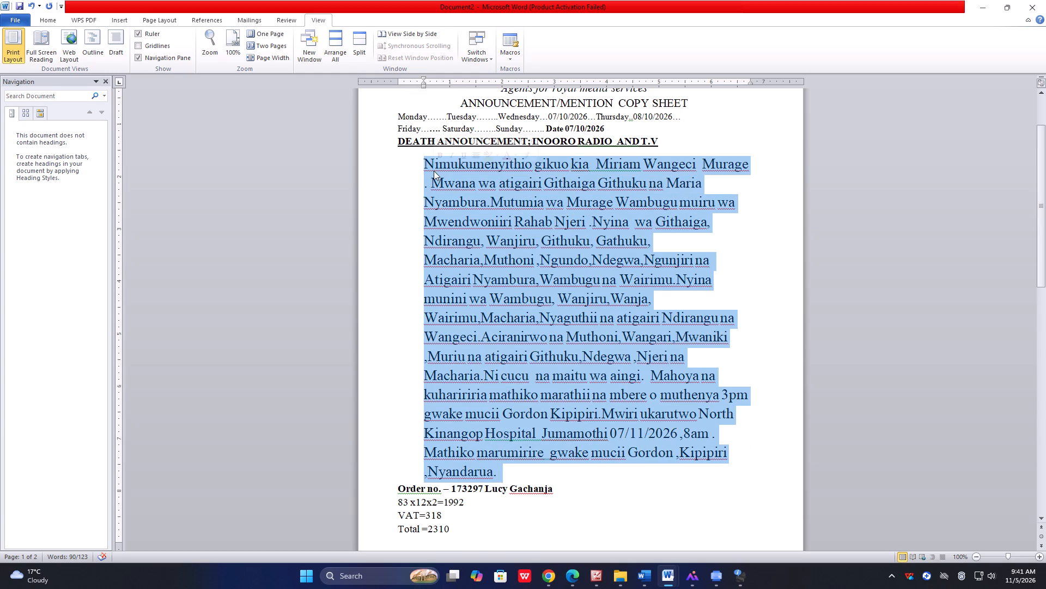
{"action": "left_click", "coordinate": [674, 492]}
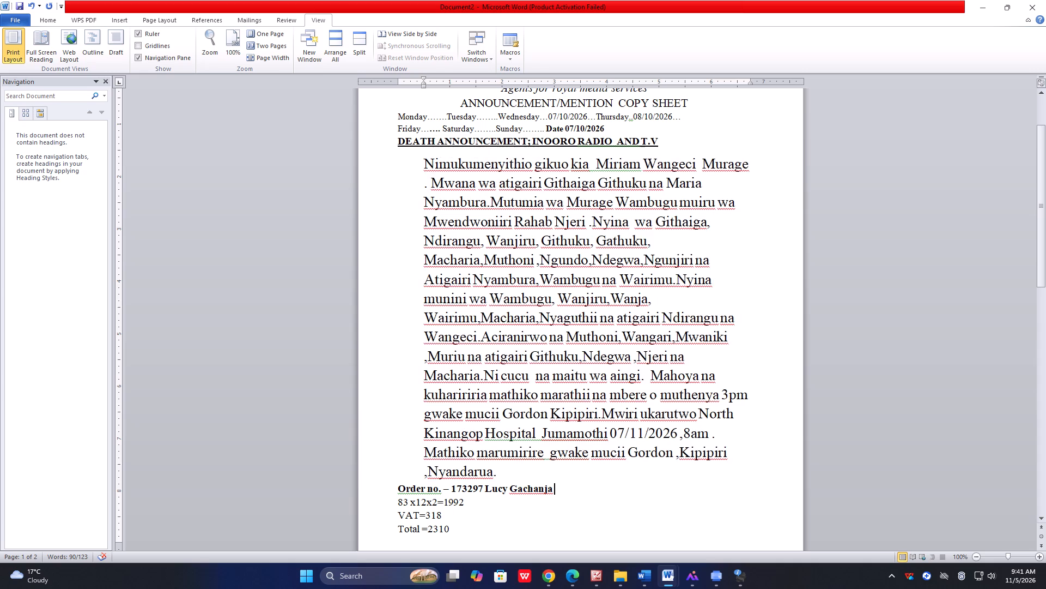
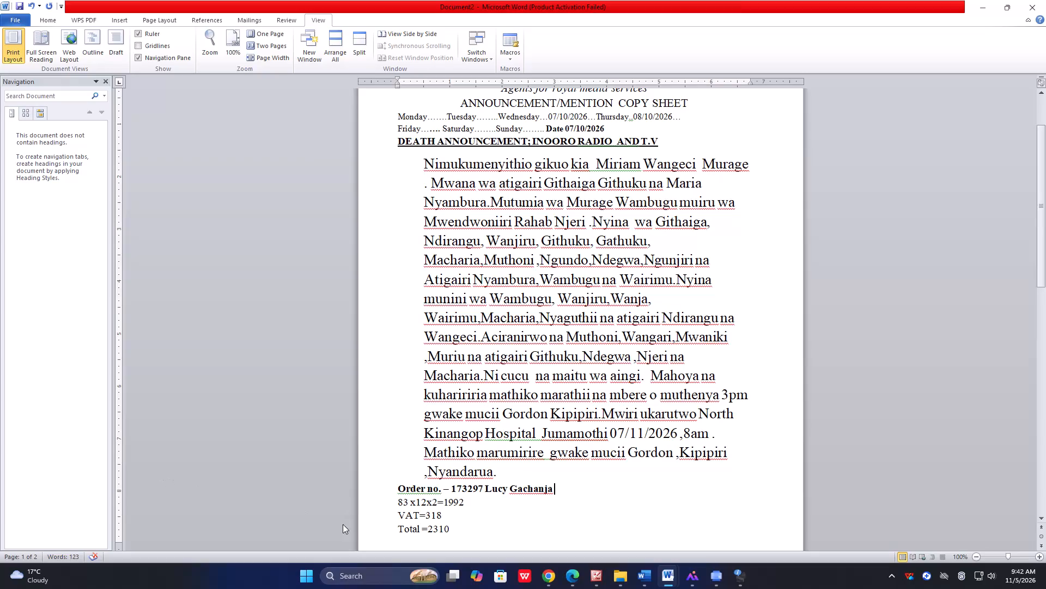
Insert a full stop before "muiru wa" in the announcement's third line and capitalise the word as "Muiru".
{"action": "left_click", "coordinate": [683, 211]}
{"action": "key", "text": "space"}
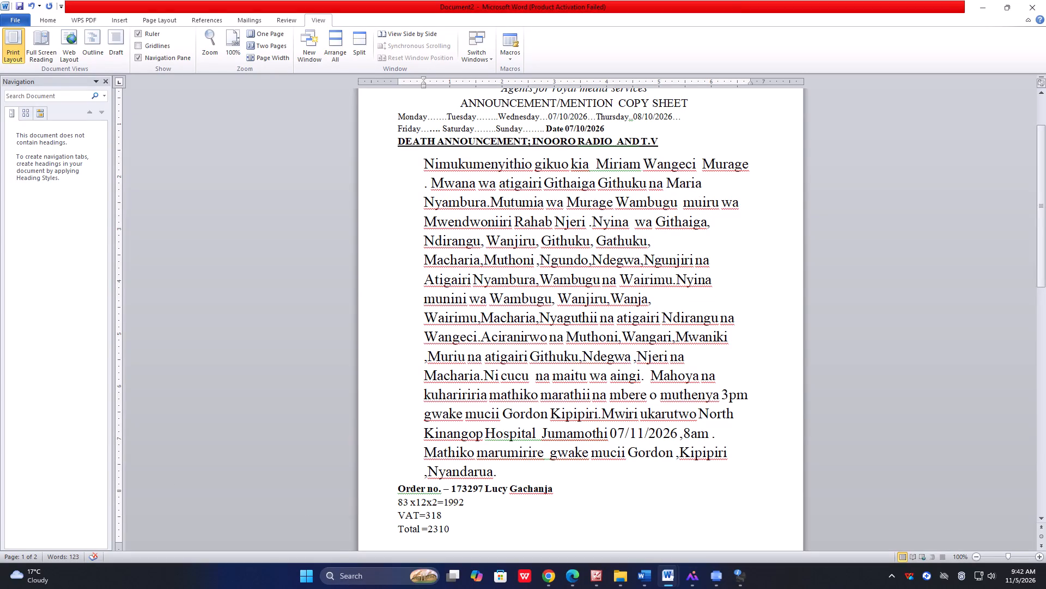
{"action": "key", "text": "BackSpace"}
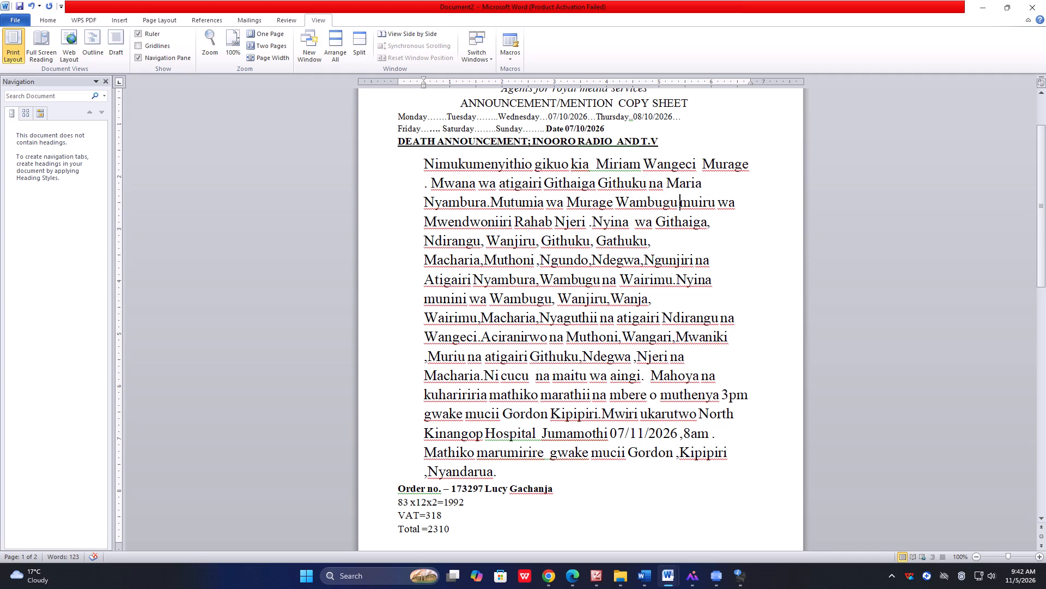
{"action": "key", "text": "period"}
{"action": "left_click", "coordinate": [692, 202]}
{"action": "key", "text": "BackSpace"}
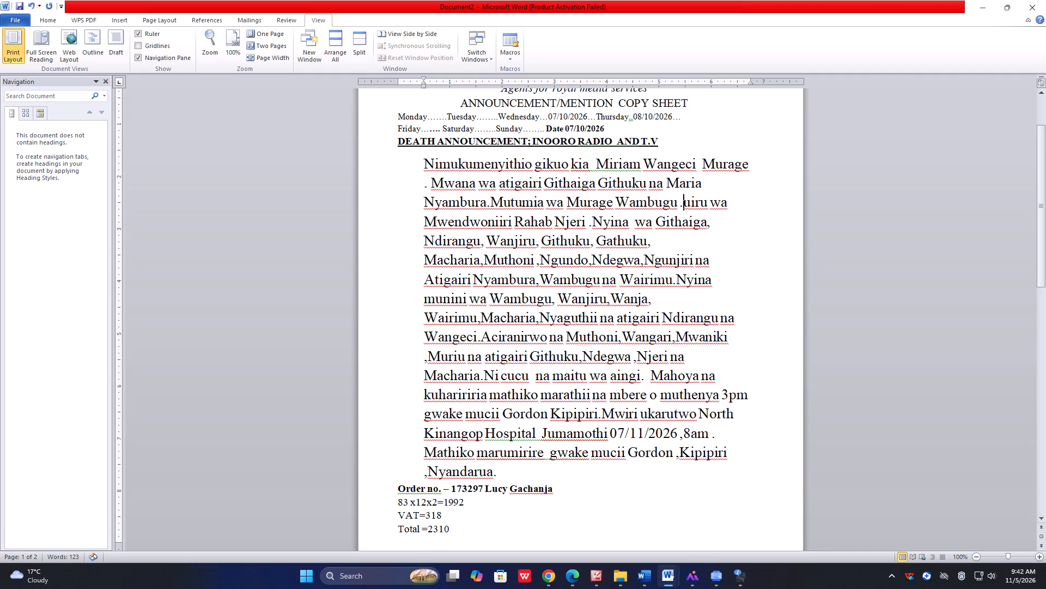
{"action": "key", "text": "shift+m"}
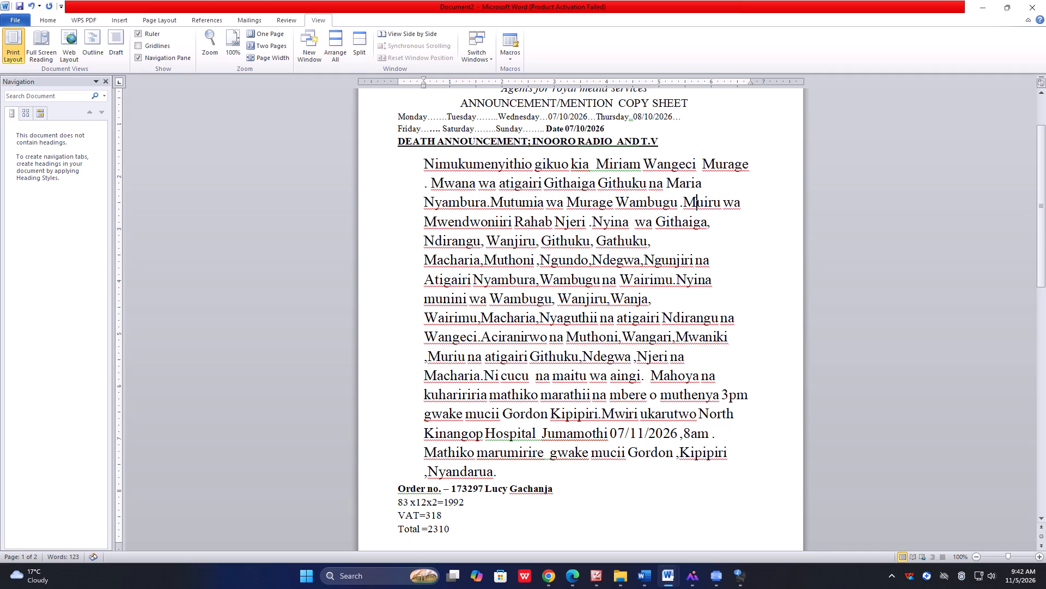
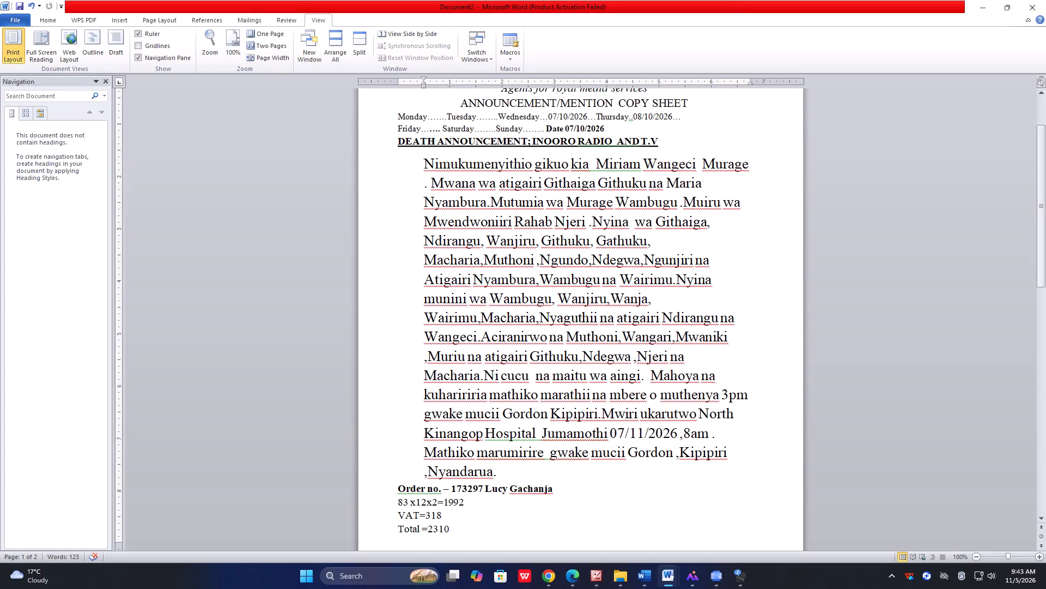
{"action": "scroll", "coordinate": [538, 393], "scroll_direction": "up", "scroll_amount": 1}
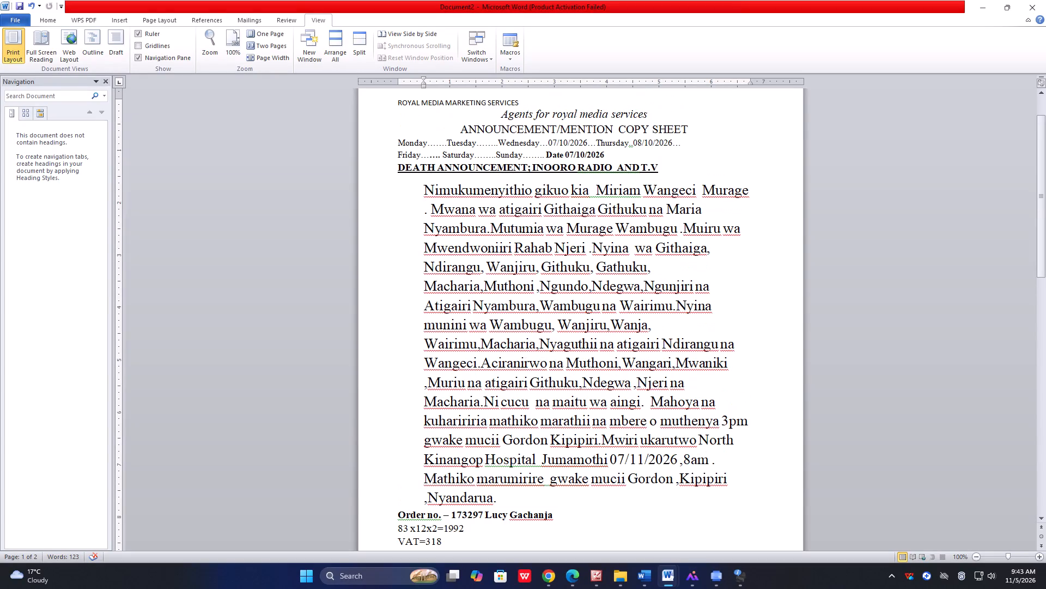
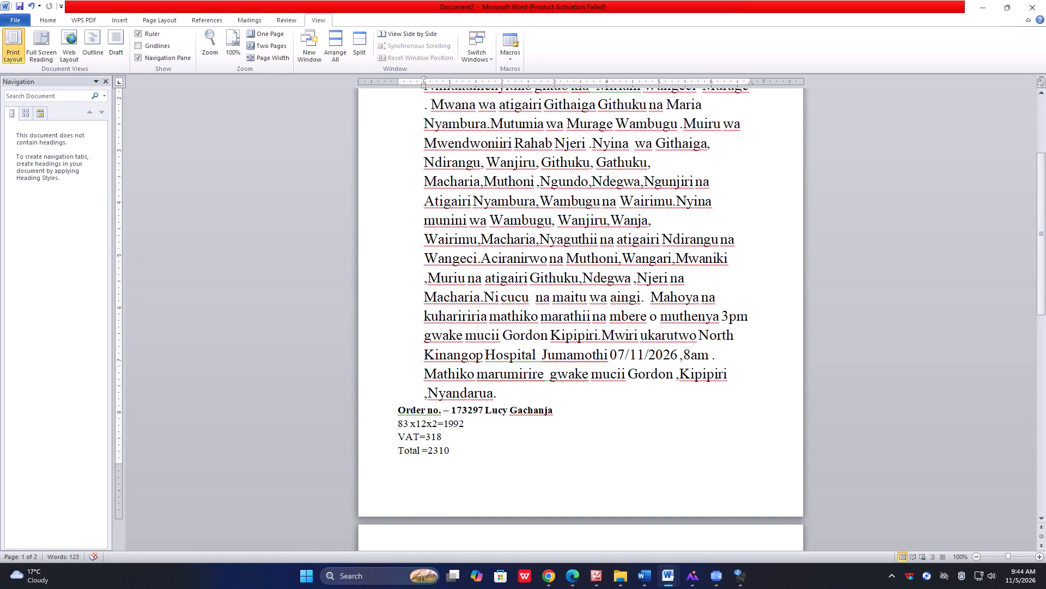
Replace the client name after the number on the Order no. line with the new client's name.
{"action": "left_click_drag", "start_coordinate": [565, 416], "coordinate": [496, 415]}
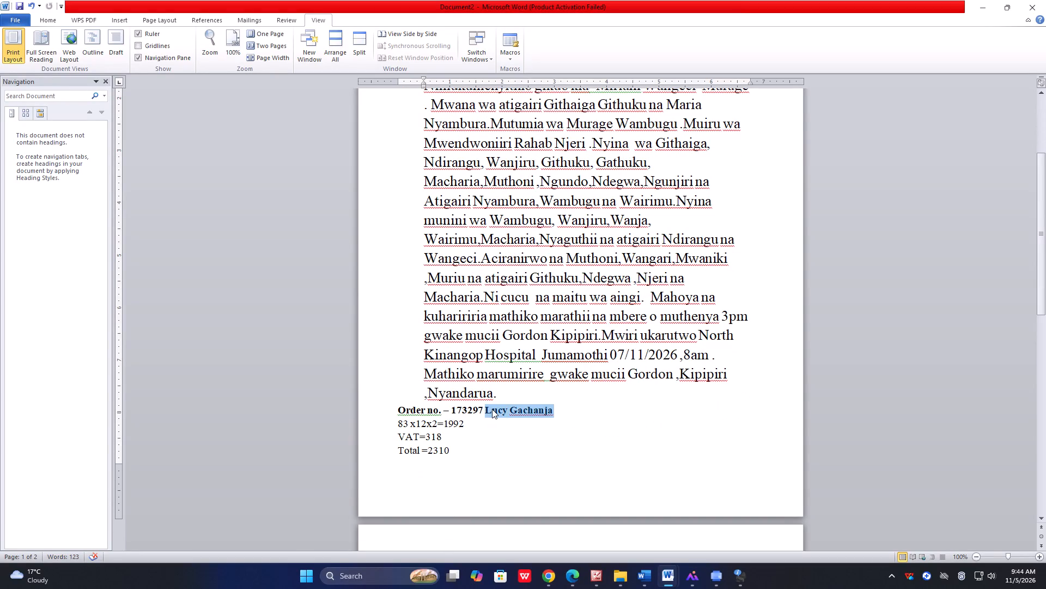
{"action": "key", "text": "BackSpace"}
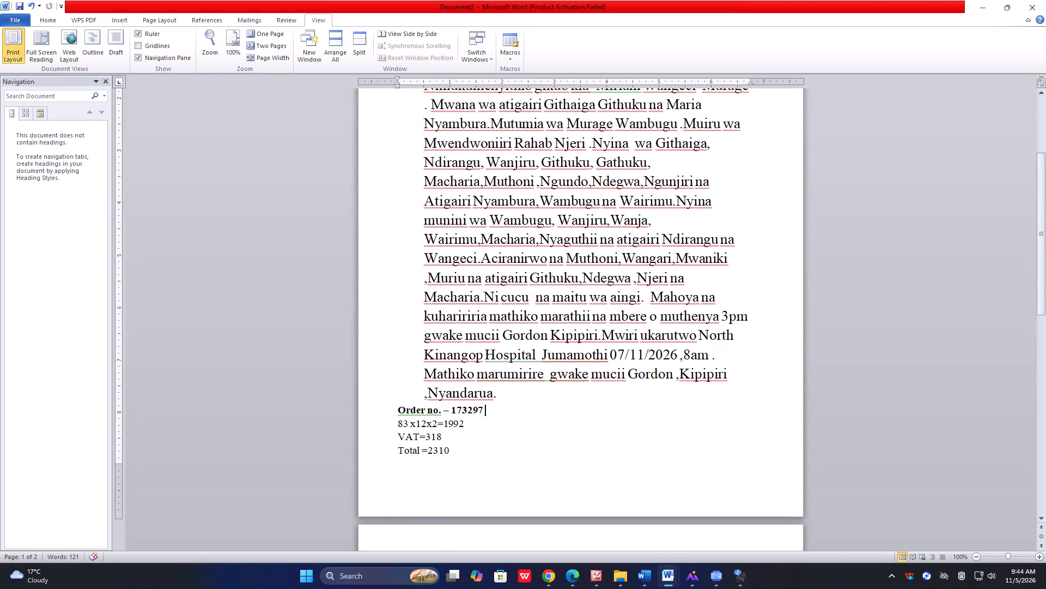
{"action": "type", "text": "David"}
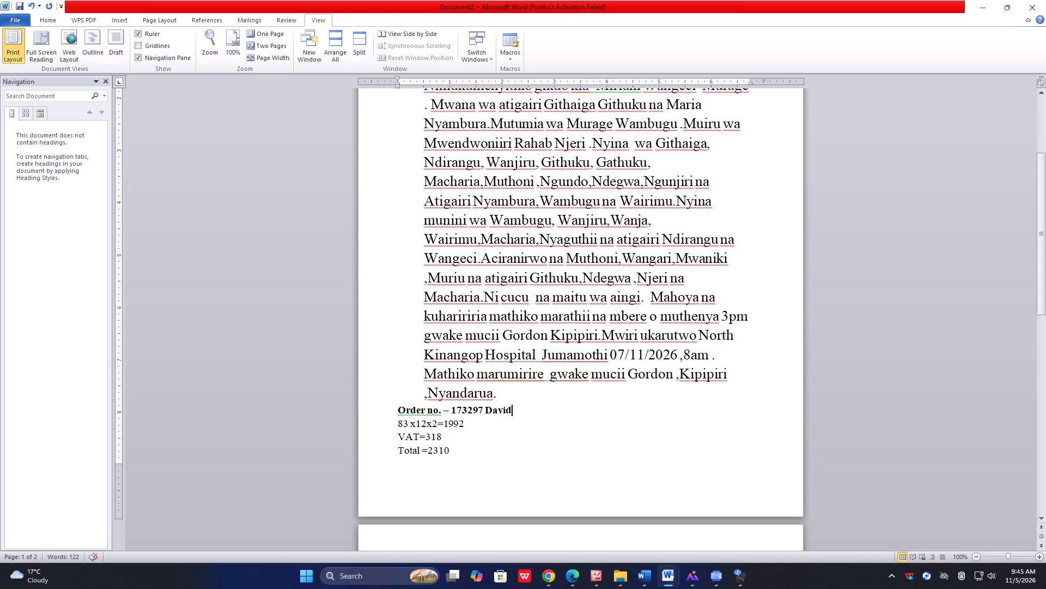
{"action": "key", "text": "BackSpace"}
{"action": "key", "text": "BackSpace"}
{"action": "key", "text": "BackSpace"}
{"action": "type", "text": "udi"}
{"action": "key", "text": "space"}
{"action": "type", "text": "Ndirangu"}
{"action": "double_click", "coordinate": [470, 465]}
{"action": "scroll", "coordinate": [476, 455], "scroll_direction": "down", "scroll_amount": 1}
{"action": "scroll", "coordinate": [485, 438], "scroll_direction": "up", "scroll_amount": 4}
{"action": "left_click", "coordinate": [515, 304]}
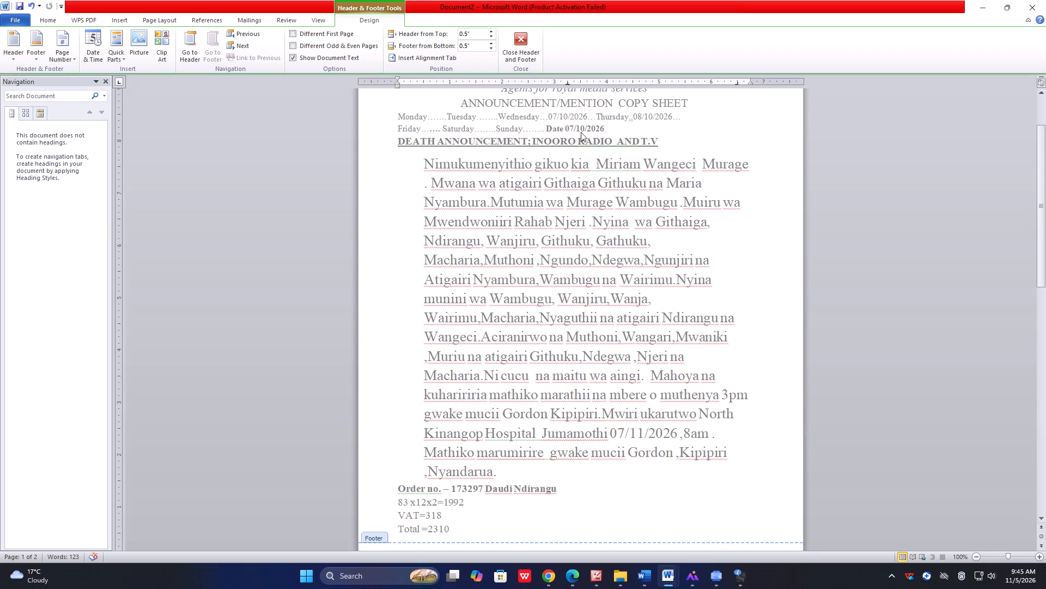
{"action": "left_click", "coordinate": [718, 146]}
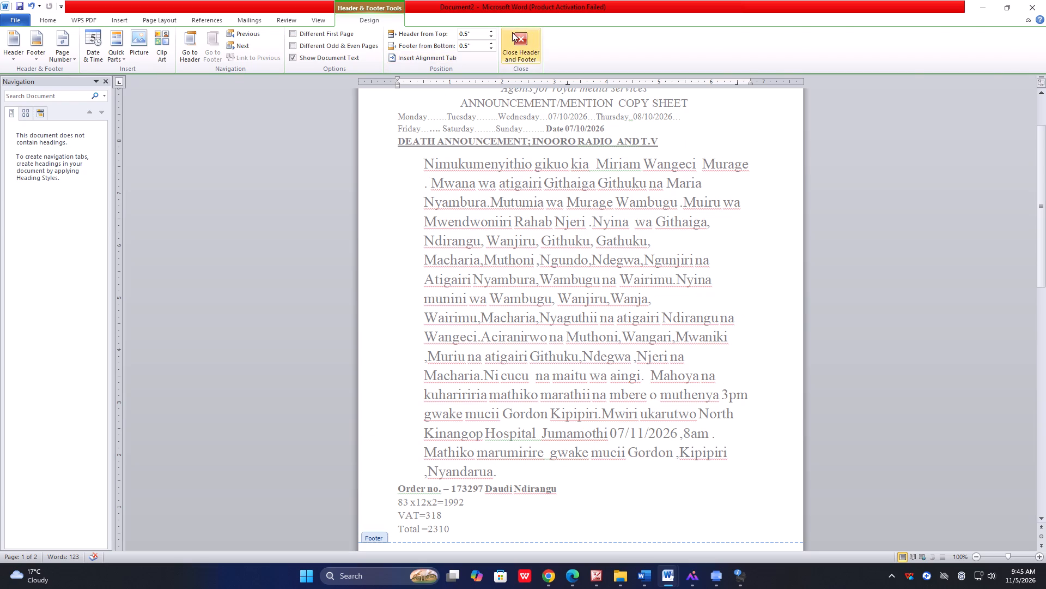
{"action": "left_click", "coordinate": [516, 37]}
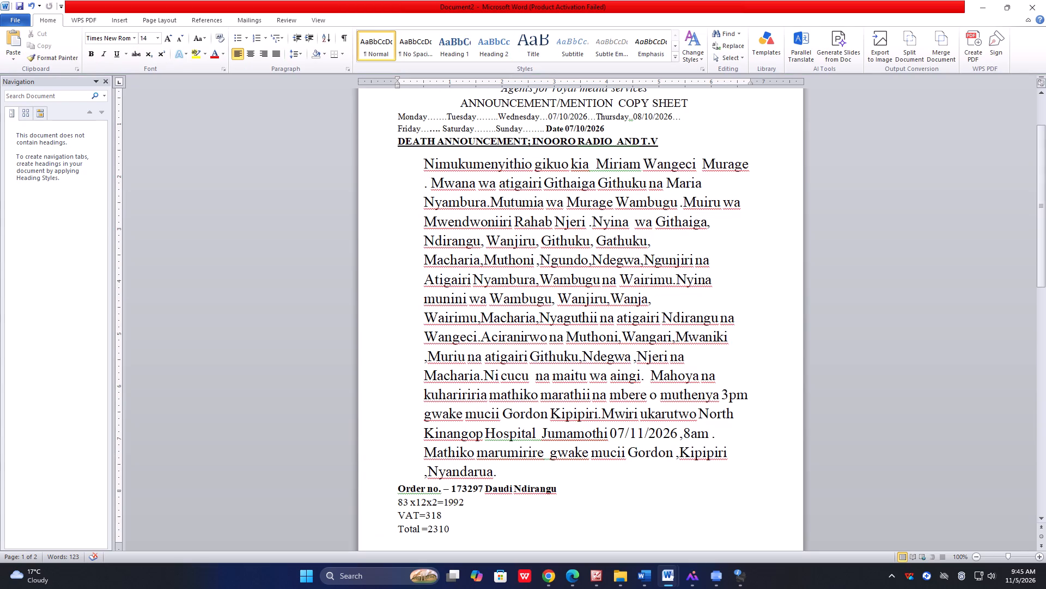
Remove "AND T.V" from the bold heading, leaving "DEATH ANNOUNCEMENT; INOORO RADIO".
{"action": "scroll", "coordinate": [613, 223], "scroll_direction": "down", "scroll_amount": 1}
{"action": "scroll", "coordinate": [612, 206], "scroll_direction": "up", "scroll_amount": 2}
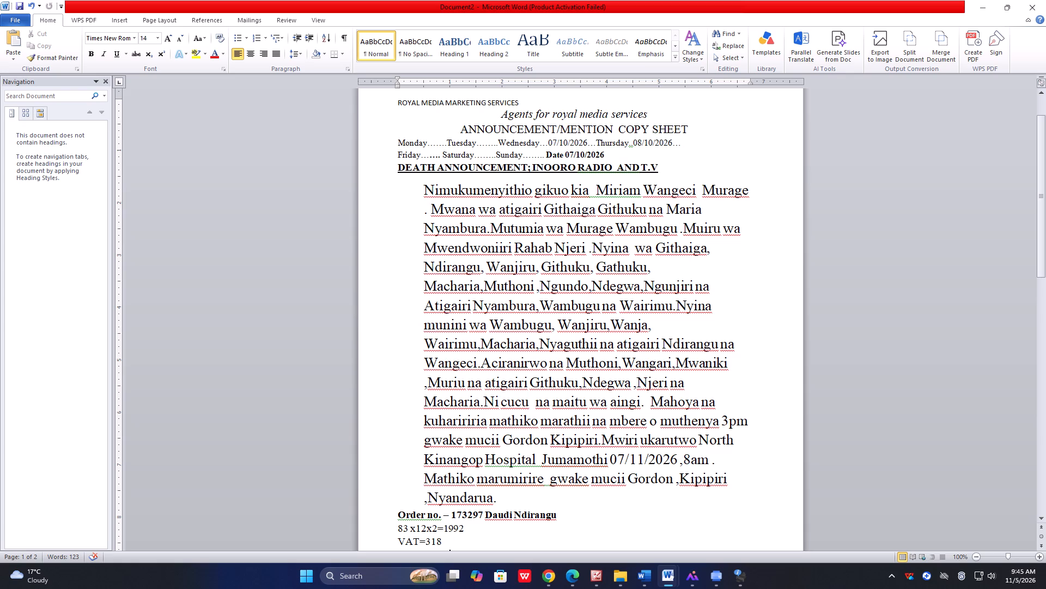
{"action": "left_click_drag", "start_coordinate": [660, 166], "coordinate": [643, 166]}
{"action": "key", "text": "BackSpace"}
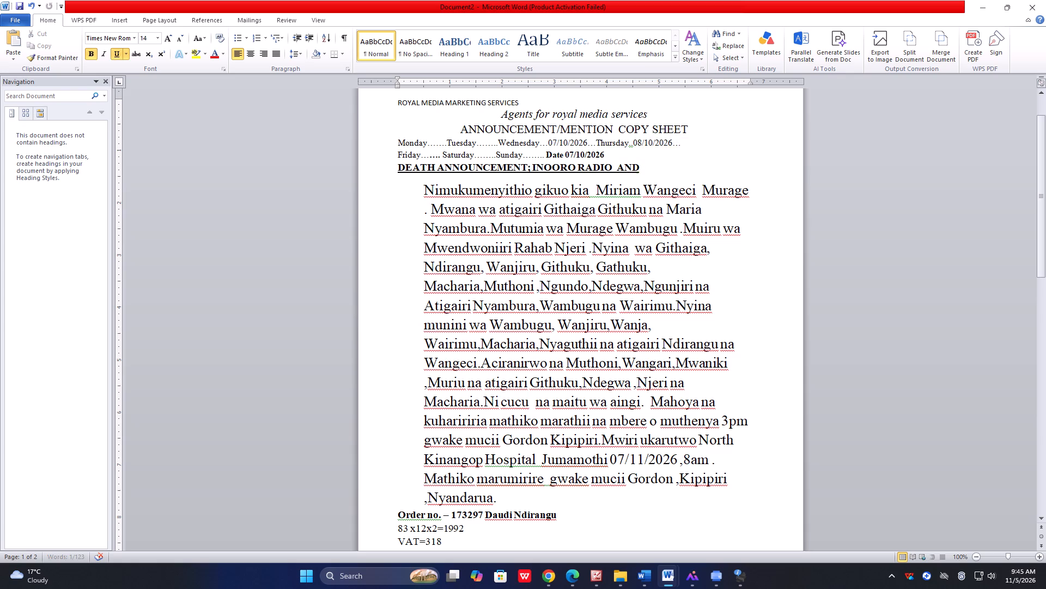
{"action": "key", "text": "BackSpace"}
{"action": "key", "text": "BackSpace"}
{"action": "key", "text": "BackSpace"}
{"action": "key", "text": "BackSpace"}
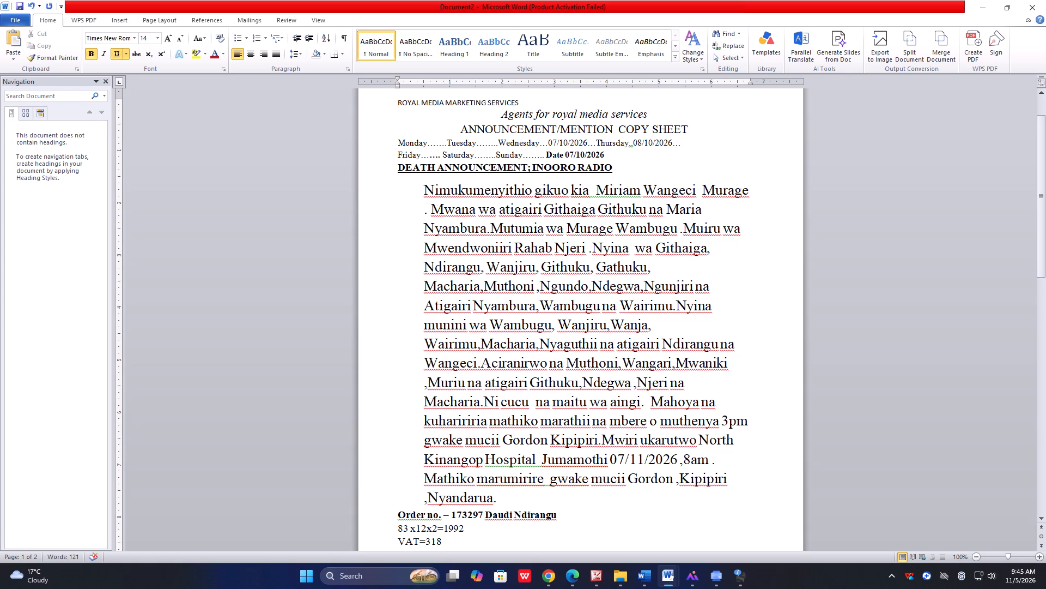
Set the bold Date entry in the announcement's schedule lines to 05/11/2026.
{"action": "left_click", "coordinate": [573, 155]}
{"action": "left_click", "coordinate": [572, 154]}
{"action": "key", "text": "BackSpace"}
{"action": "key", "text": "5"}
{"action": "left_click", "coordinate": [587, 155]}
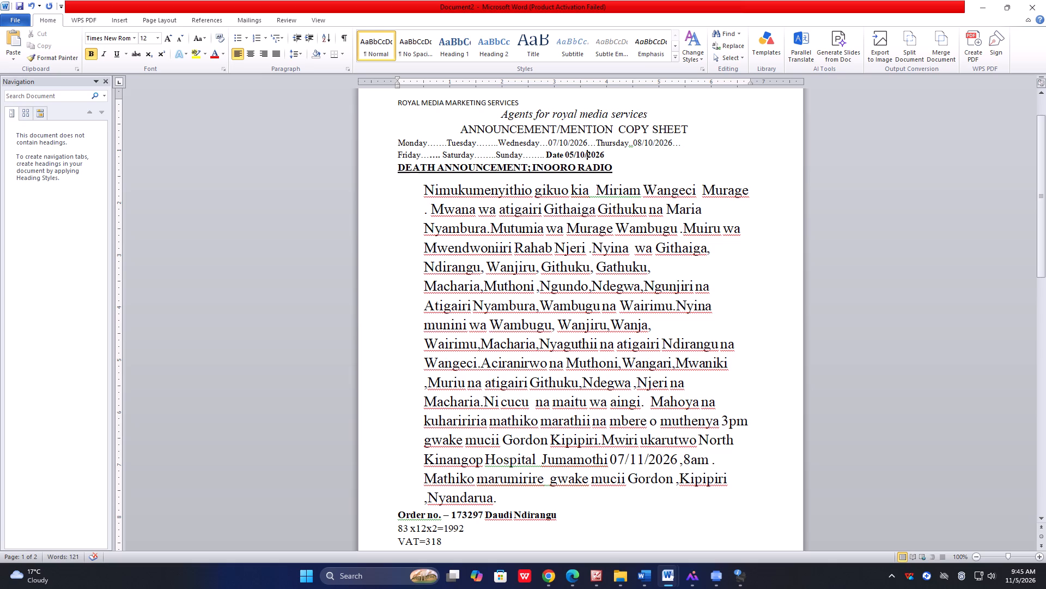
{"action": "left_click", "coordinate": [583, 155]}
{"action": "key", "text": "BackSpace"}
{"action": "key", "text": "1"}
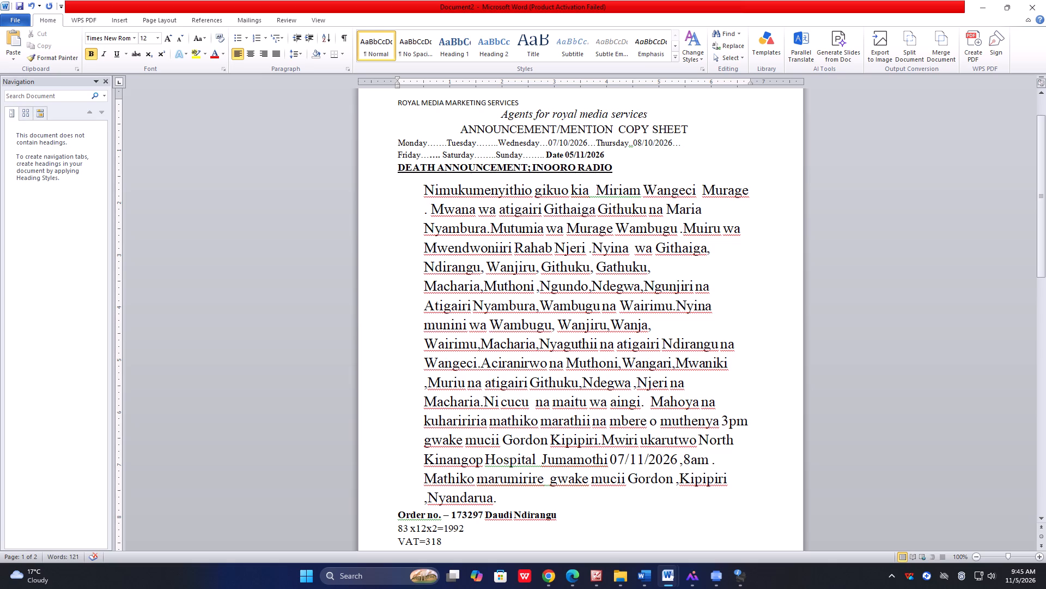
Delete the date beside Wednesday in the schedule, keeping only its dots.
{"action": "left_click", "coordinate": [556, 142]}
{"action": "key", "text": "BackSpace"}
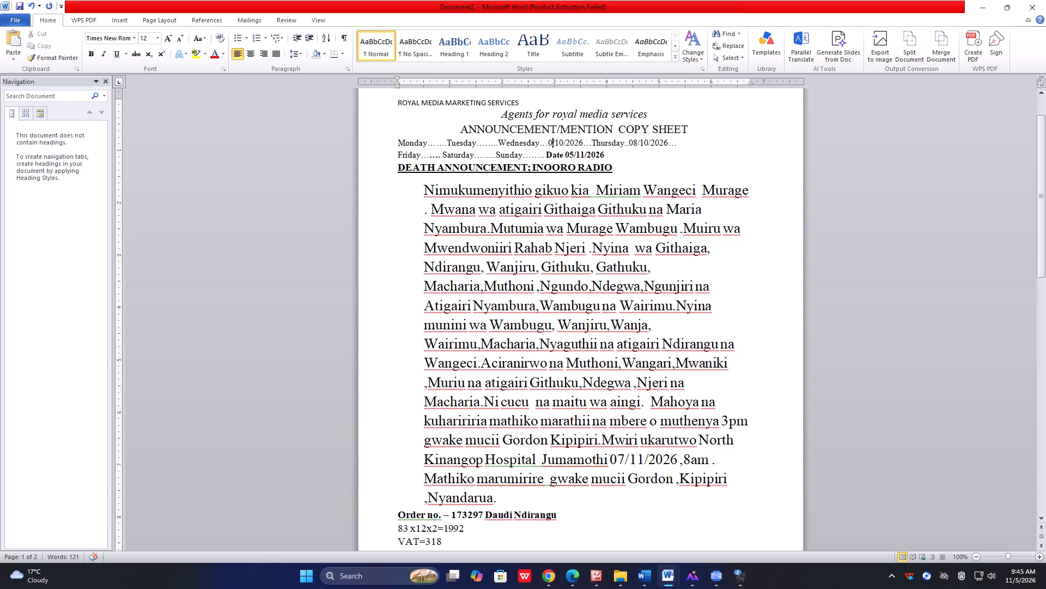
{"action": "left_click_drag", "start_coordinate": [582, 143], "coordinate": [547, 144]}
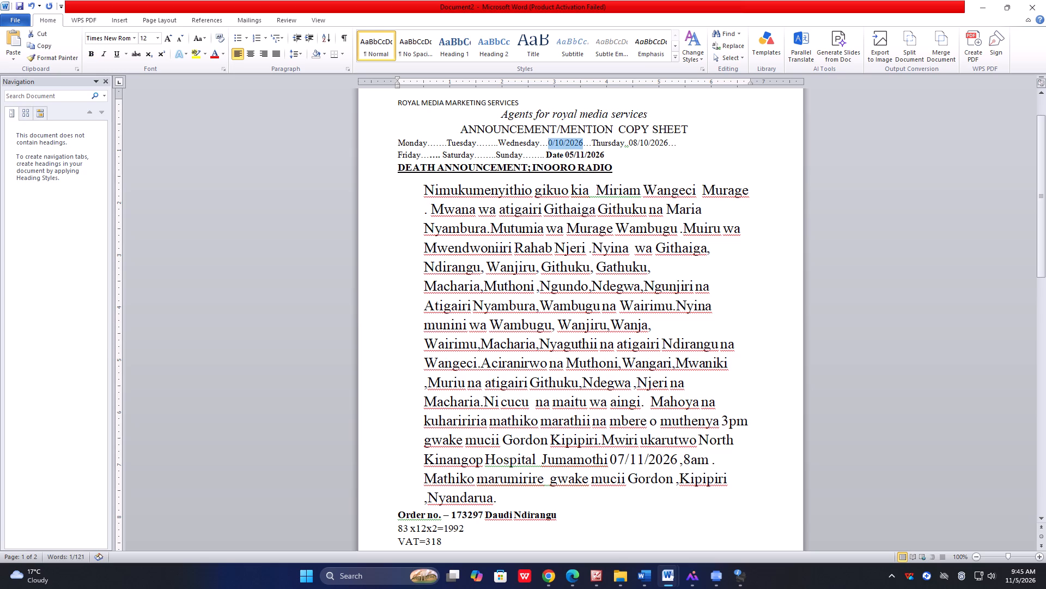
{"action": "key", "text": "BackSpace"}
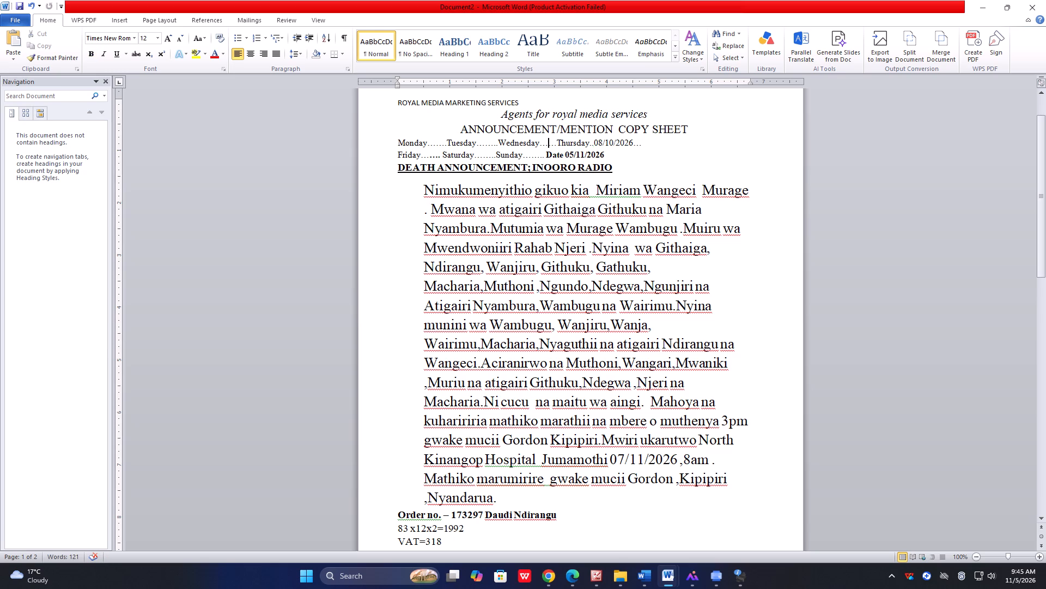
Set the date beside Thursday in the schedule to 05/11/2026.
{"action": "left_click", "coordinate": [603, 140]}
{"action": "key", "text": "BackSpace"}
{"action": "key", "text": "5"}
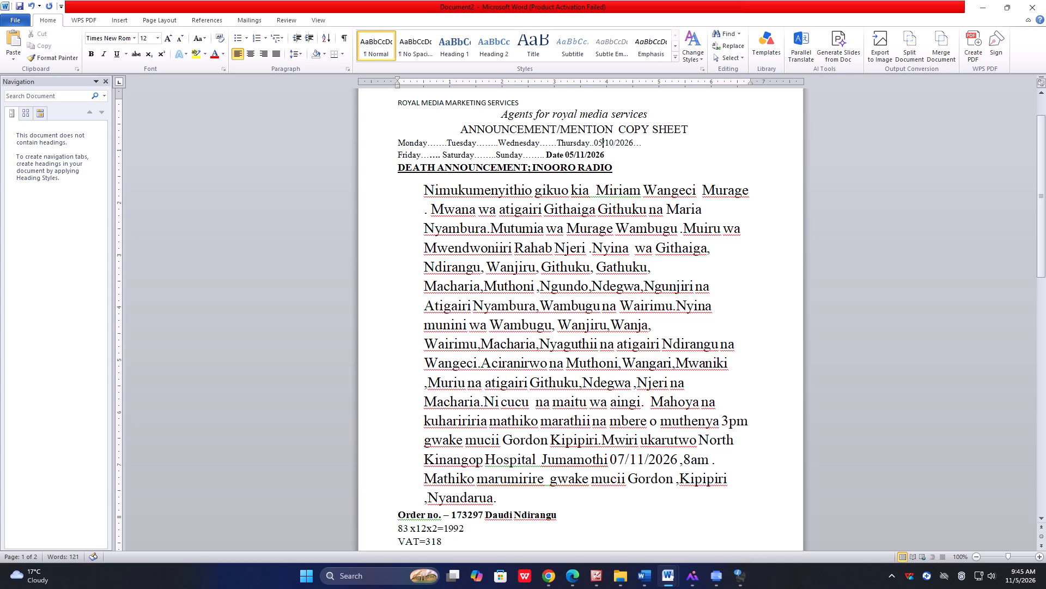
{"action": "left_click", "coordinate": [612, 142]}
{"action": "key", "text": "BackSpace"}
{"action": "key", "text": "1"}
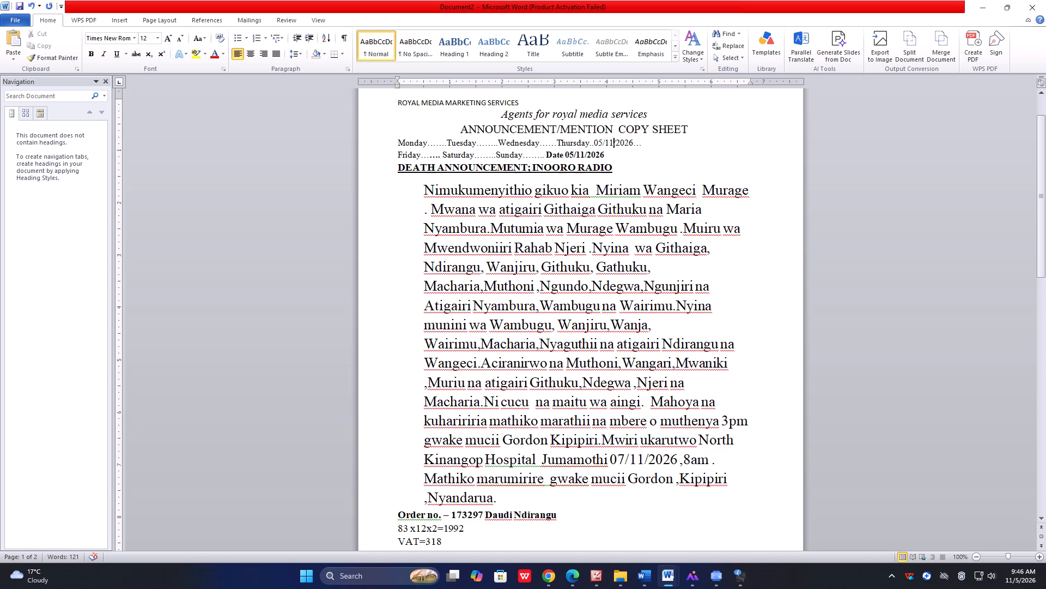
Insert the date 06/11/2026 among the dots beside Friday in the schedule.
{"action": "left_click", "coordinate": [437, 157]}
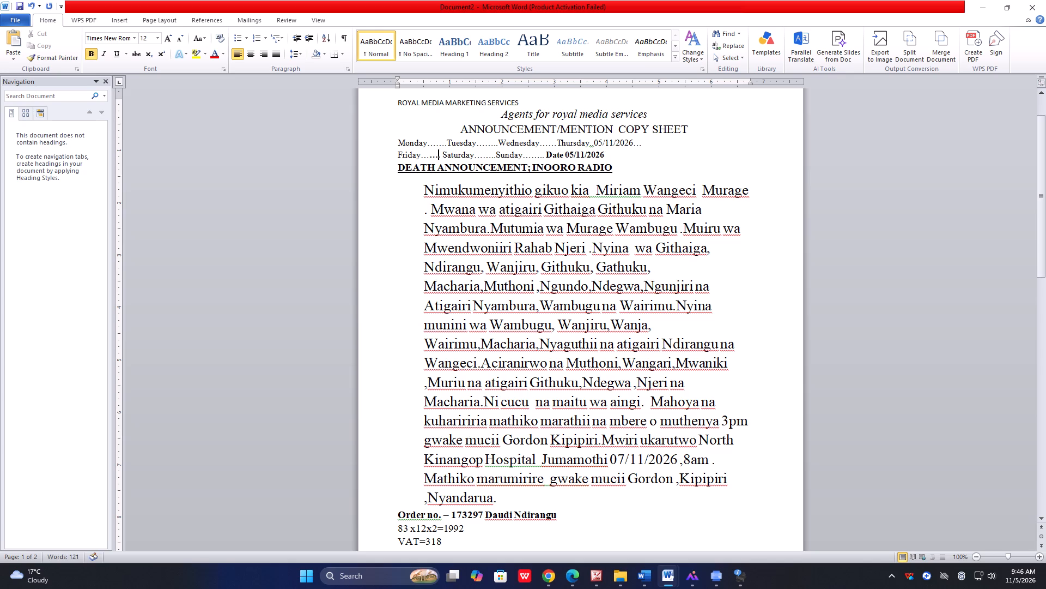
{"action": "left_click", "coordinate": [428, 153]}
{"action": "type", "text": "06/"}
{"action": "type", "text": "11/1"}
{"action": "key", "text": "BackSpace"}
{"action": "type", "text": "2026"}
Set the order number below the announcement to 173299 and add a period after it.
{"action": "scroll", "coordinate": [545, 244], "scroll_direction": "down", "scroll_amount": 3}
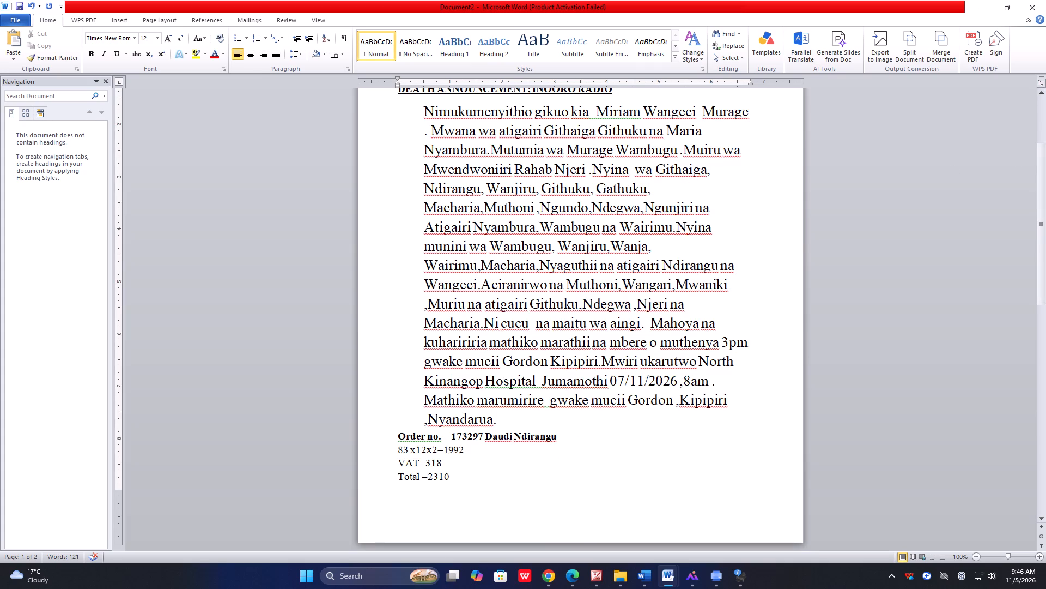
{"action": "left_click_drag", "start_coordinate": [483, 436], "coordinate": [483, 436]}
{"action": "left_click_drag", "start_coordinate": [483, 436], "coordinate": [466, 437]}
{"action": "left_click", "coordinate": [467, 444]}
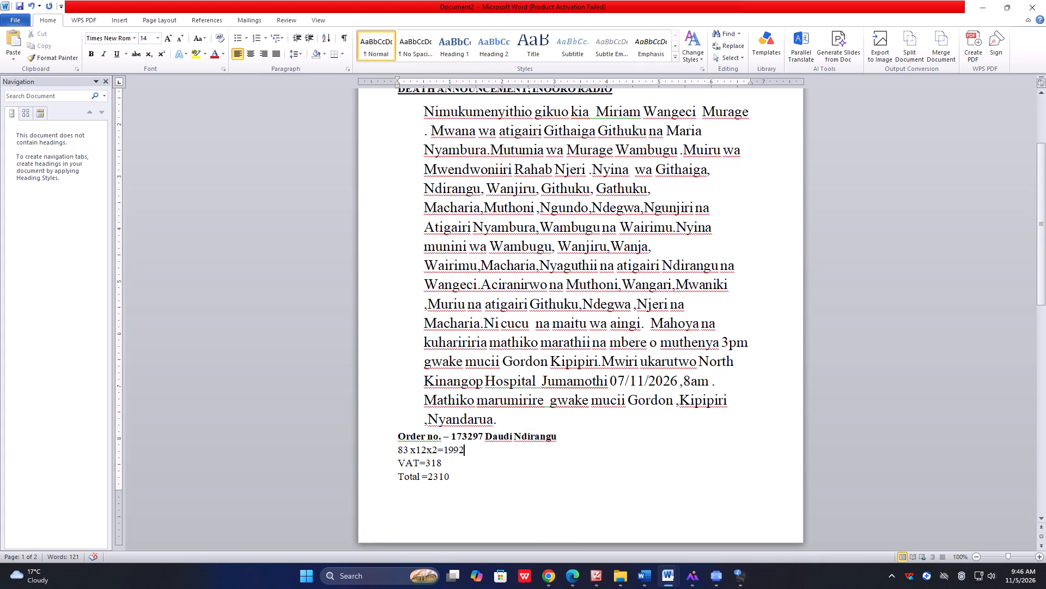
{"action": "left_click", "coordinate": [482, 438]}
{"action": "key", "text": "BackSpace"}
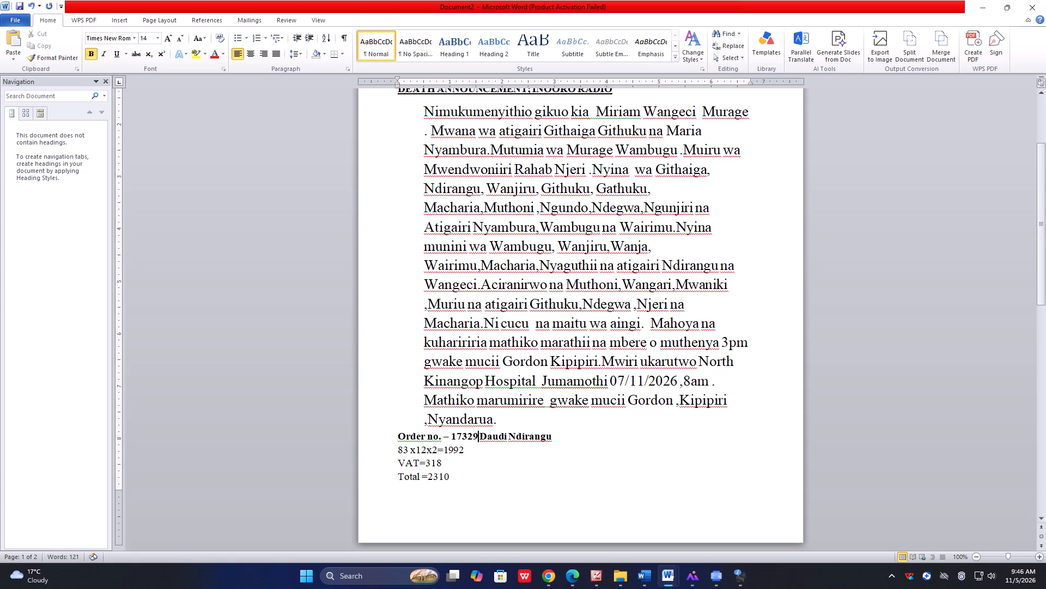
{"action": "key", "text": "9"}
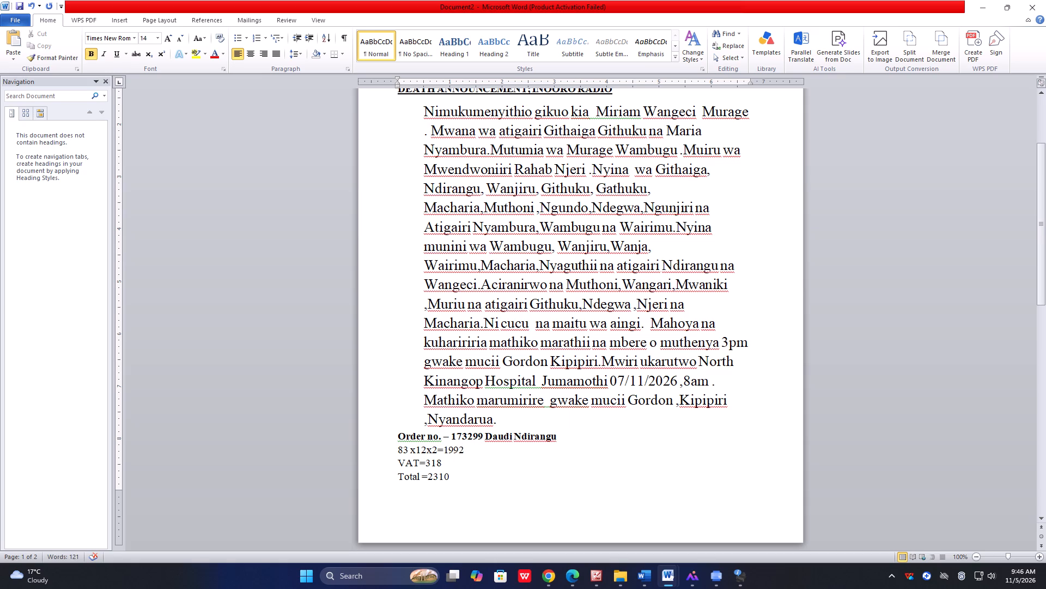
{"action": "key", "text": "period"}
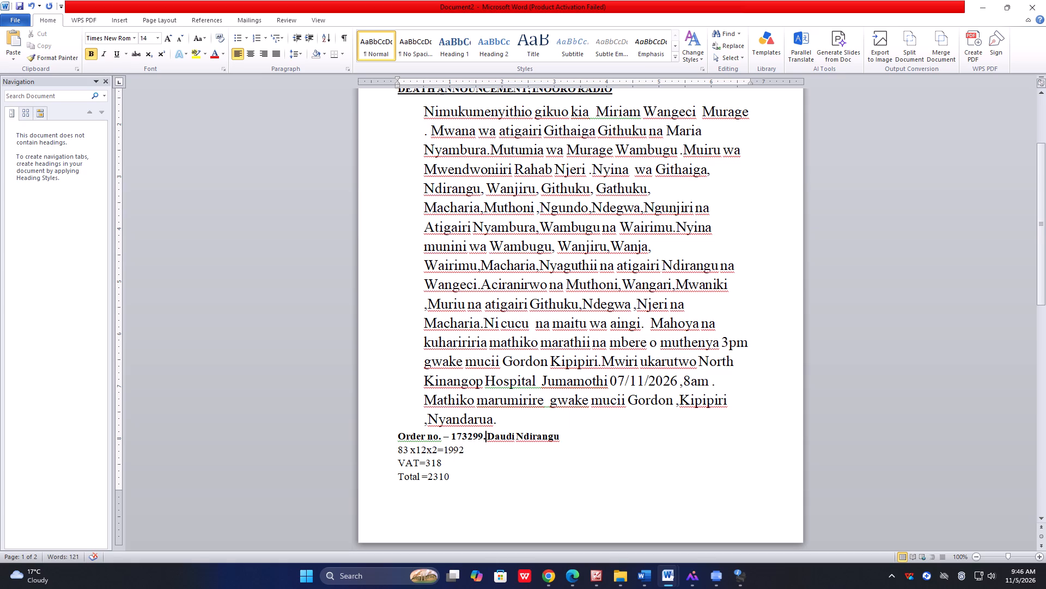
Save the announcement to the Desktop as a Word document named "miriam".
{"action": "scroll", "coordinate": [422, 440], "scroll_direction": "down", "scroll_amount": 2}
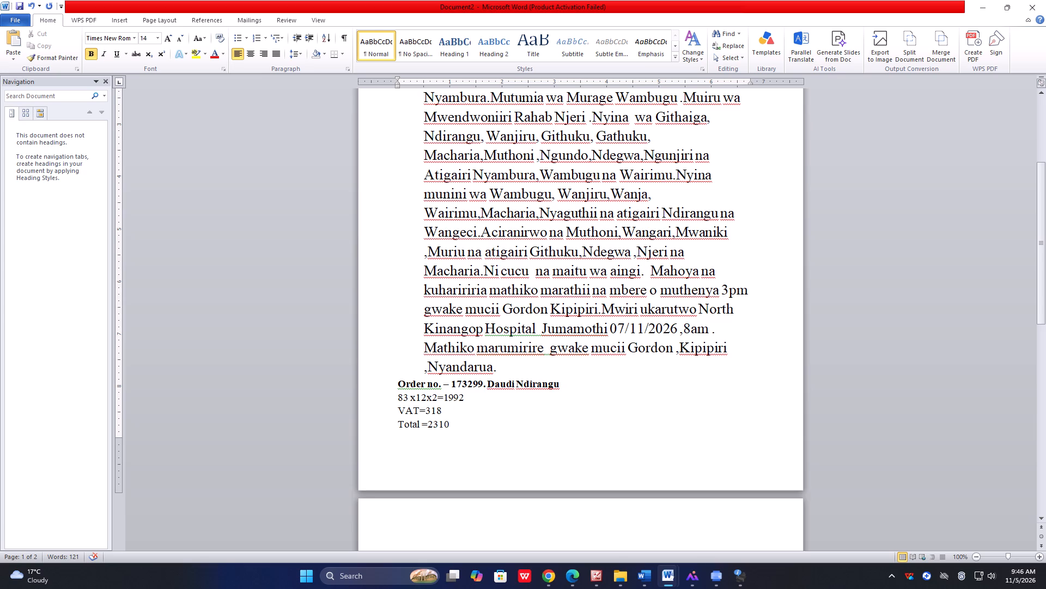
{"action": "scroll", "coordinate": [394, 376], "scroll_direction": "down", "scroll_amount": 1}
{"action": "scroll", "coordinate": [453, 336], "scroll_direction": "up", "scroll_amount": 12}
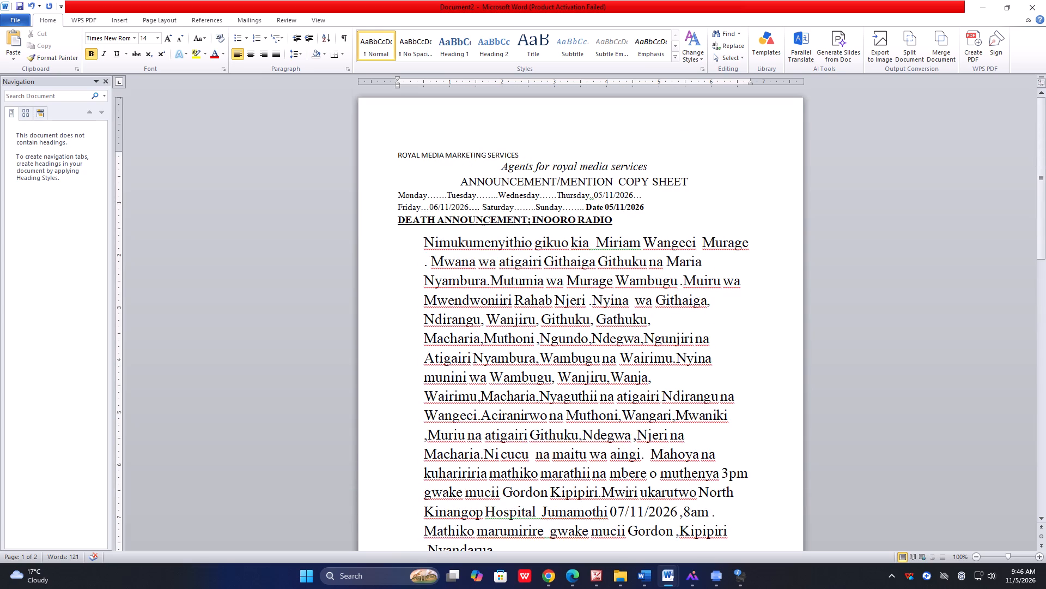
{"action": "scroll", "coordinate": [452, 335], "scroll_direction": "up", "scroll_amount": 2}
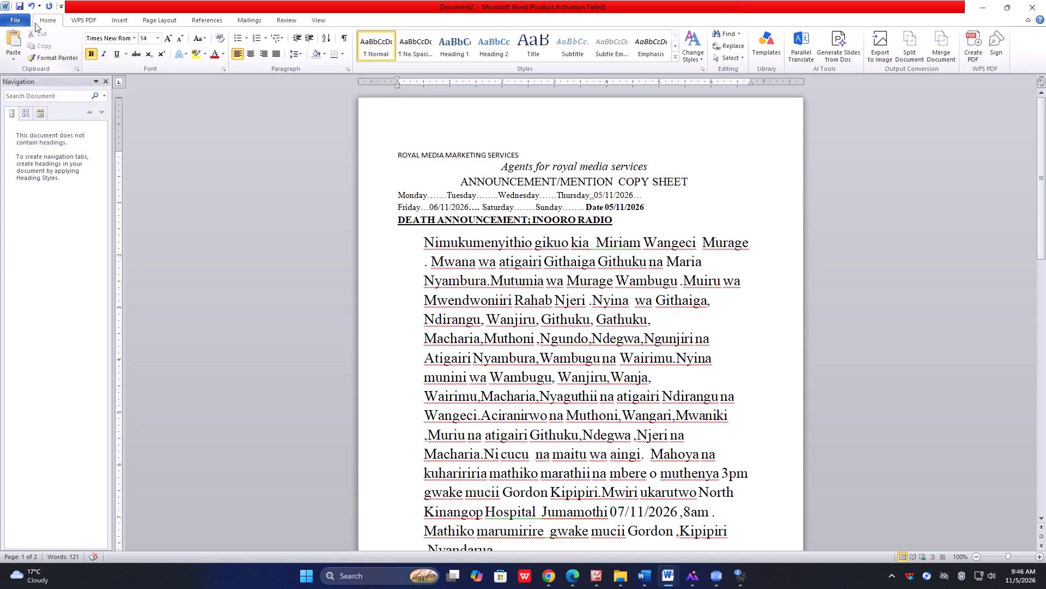
{"action": "left_click", "coordinate": [22, 23]}
{"action": "left_click", "coordinate": [31, 46]}
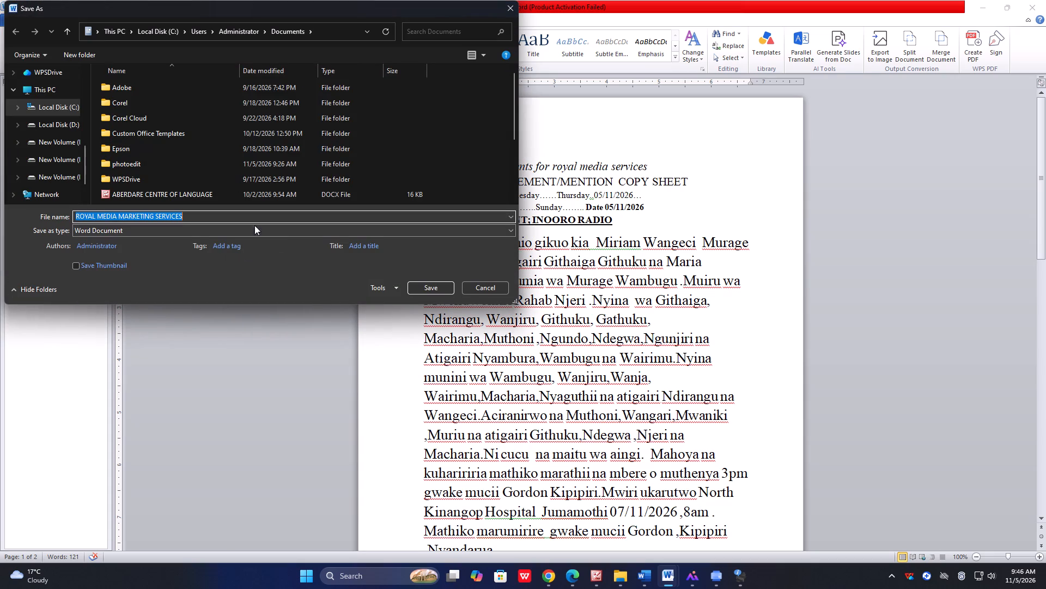
{"action": "triple_click", "coordinate": [239, 217]}
{"action": "triple_click", "coordinate": [240, 217]}
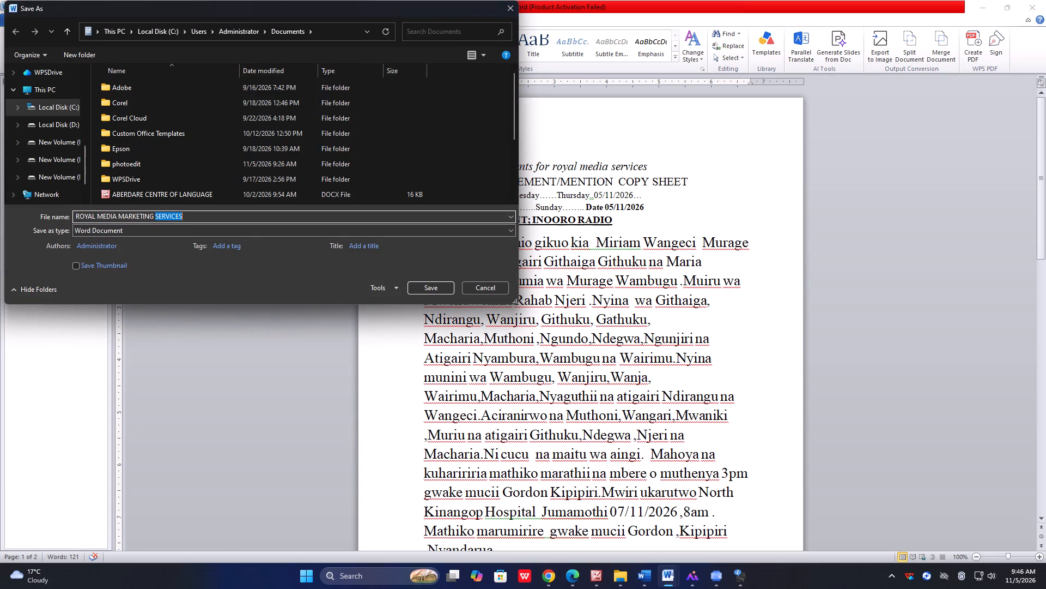
{"action": "triple_click", "coordinate": [174, 220]}
{"action": "double_click", "coordinate": [174, 220]}
{"action": "left_click_drag", "start_coordinate": [200, 216], "coordinate": [75, 219]}
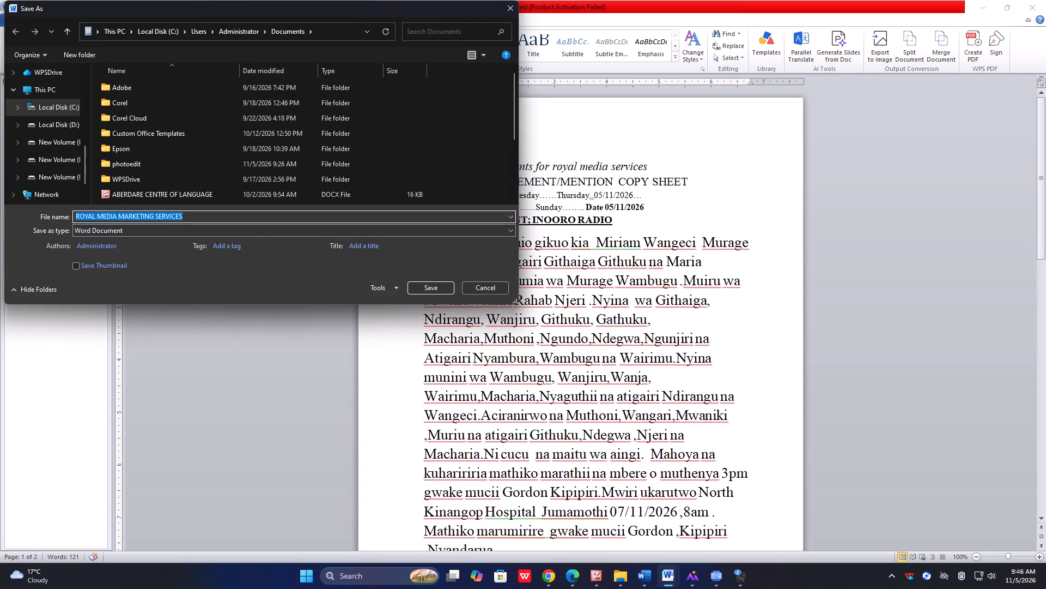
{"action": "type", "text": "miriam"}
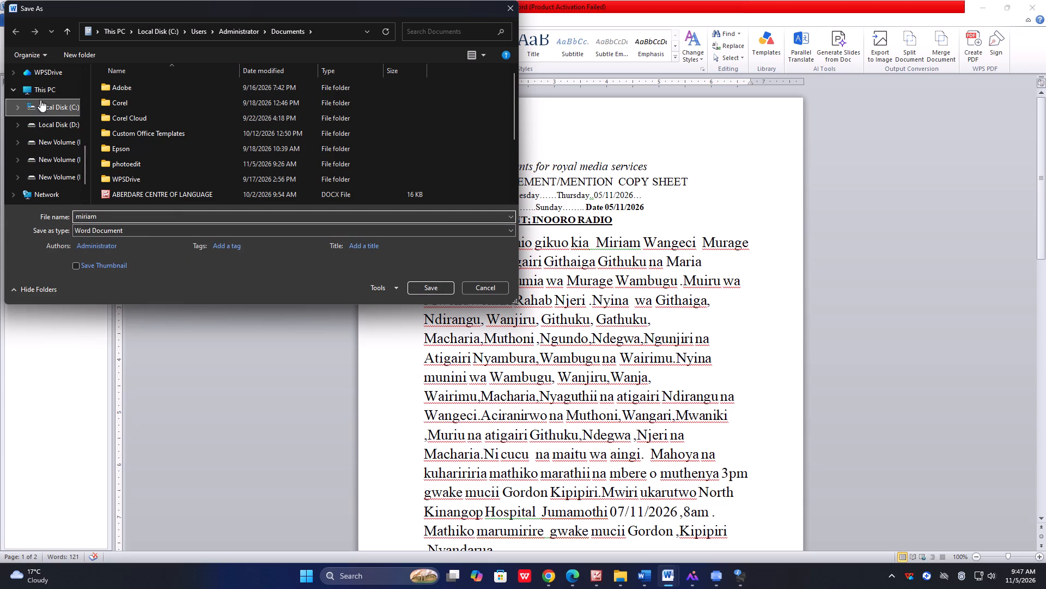
{"action": "scroll", "coordinate": [36, 106], "scroll_direction": "up", "scroll_amount": 8}
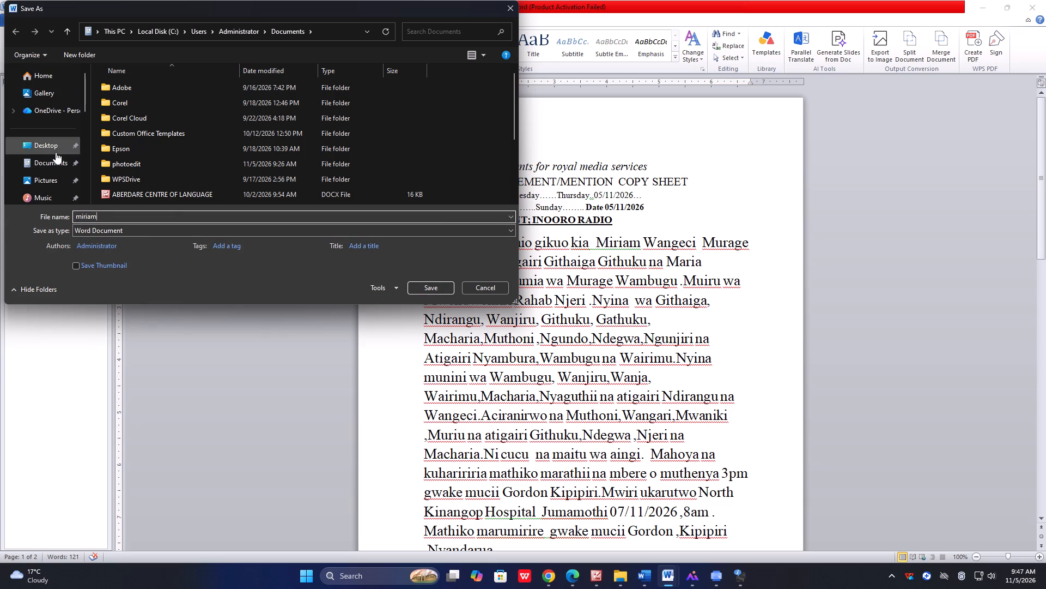
{"action": "left_click", "coordinate": [56, 152]}
{"action": "left_click", "coordinate": [420, 291]}
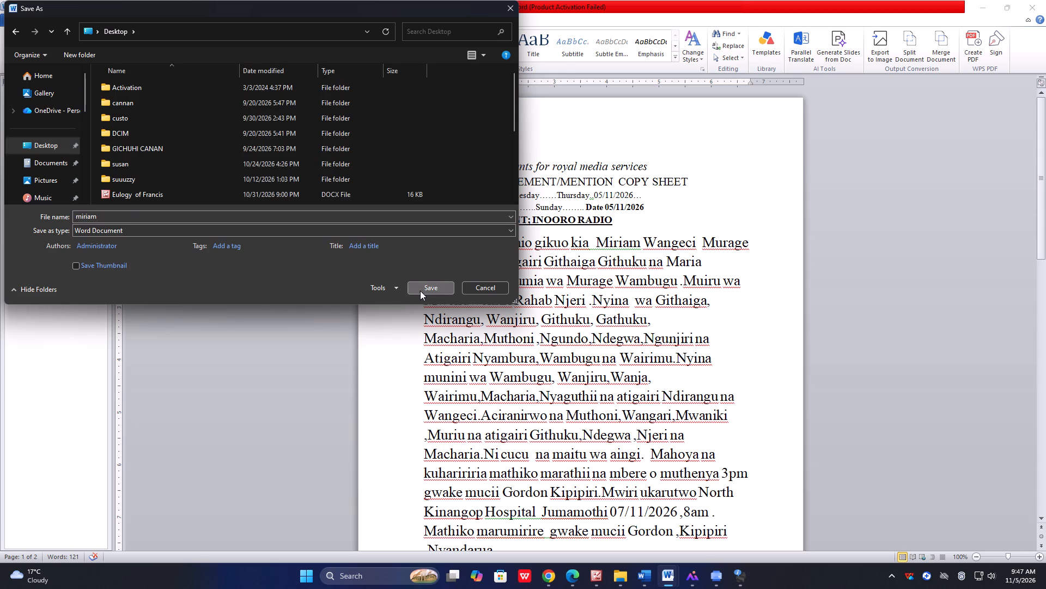
Close the saved miriam announcement in Word and switch to the Gmail Sent mail in Microsoft Edge.
{"action": "left_click", "coordinate": [1031, 9]}
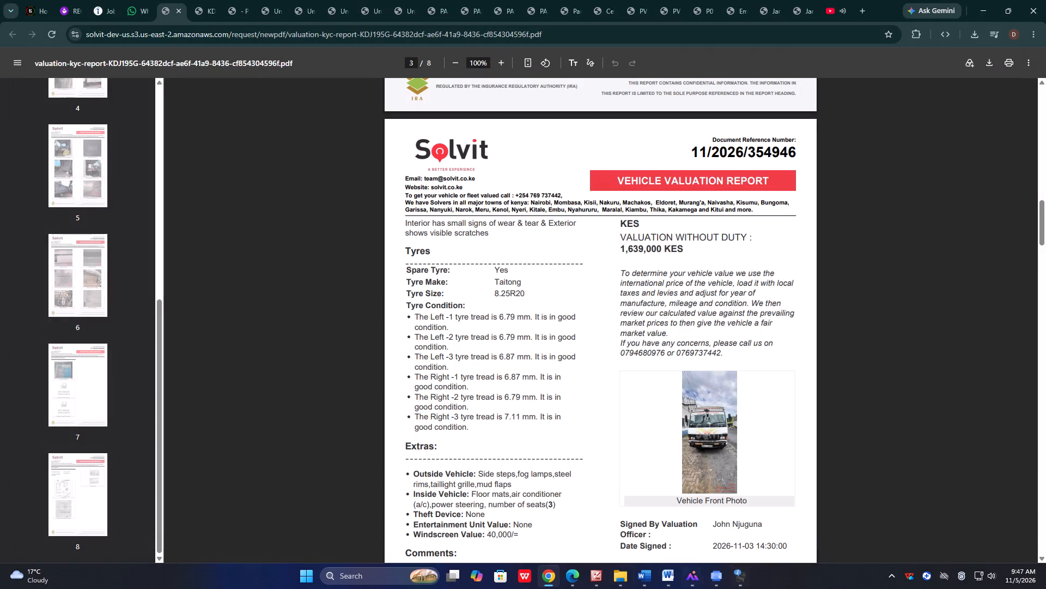
{"action": "left_click", "coordinate": [574, 576]}
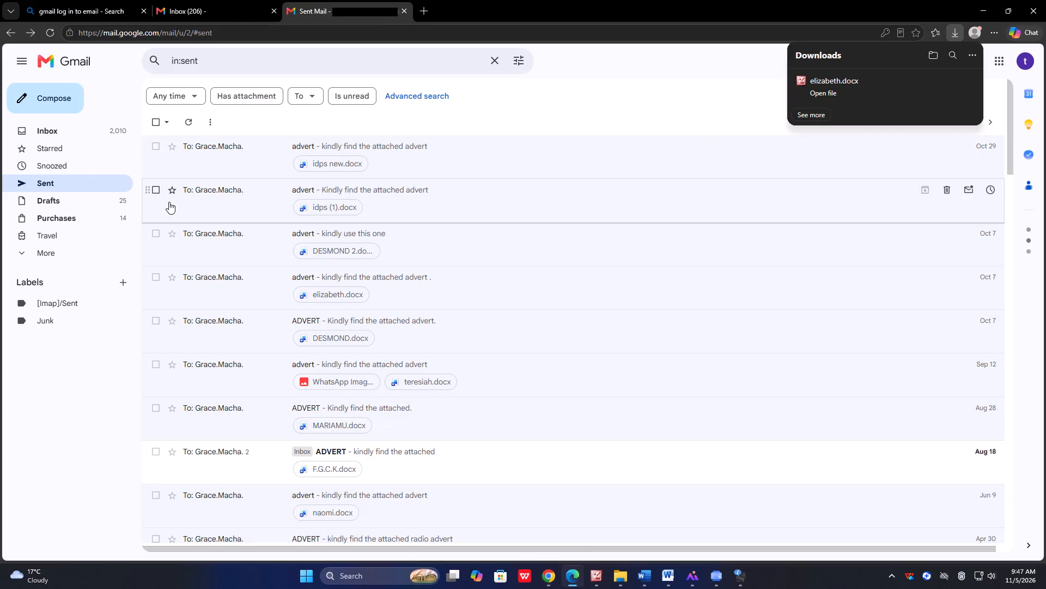
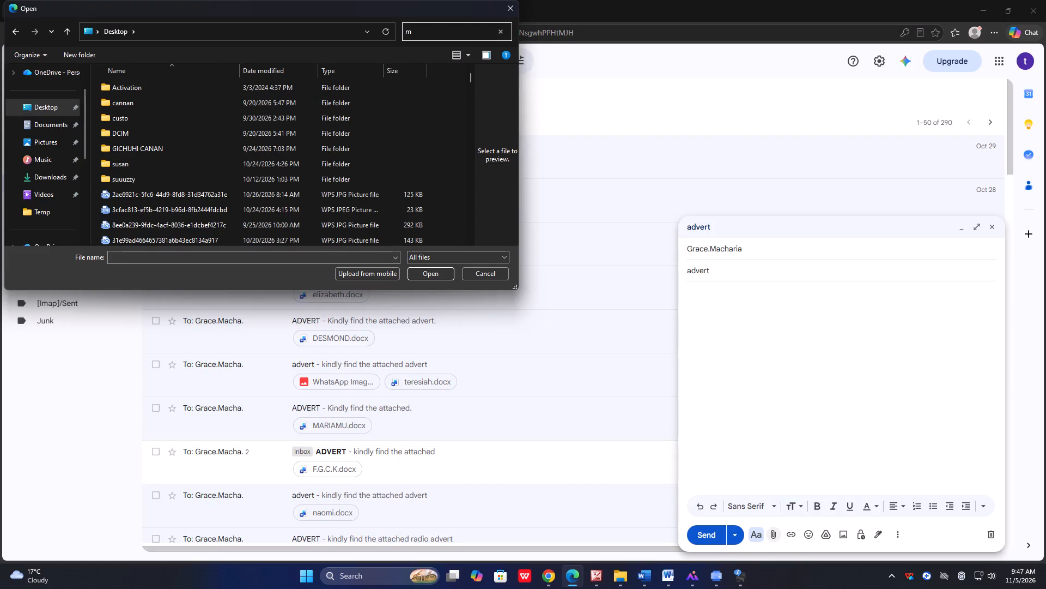
Search the Desktop for "mi" to find the miriam document for attaching to the "advert" email.
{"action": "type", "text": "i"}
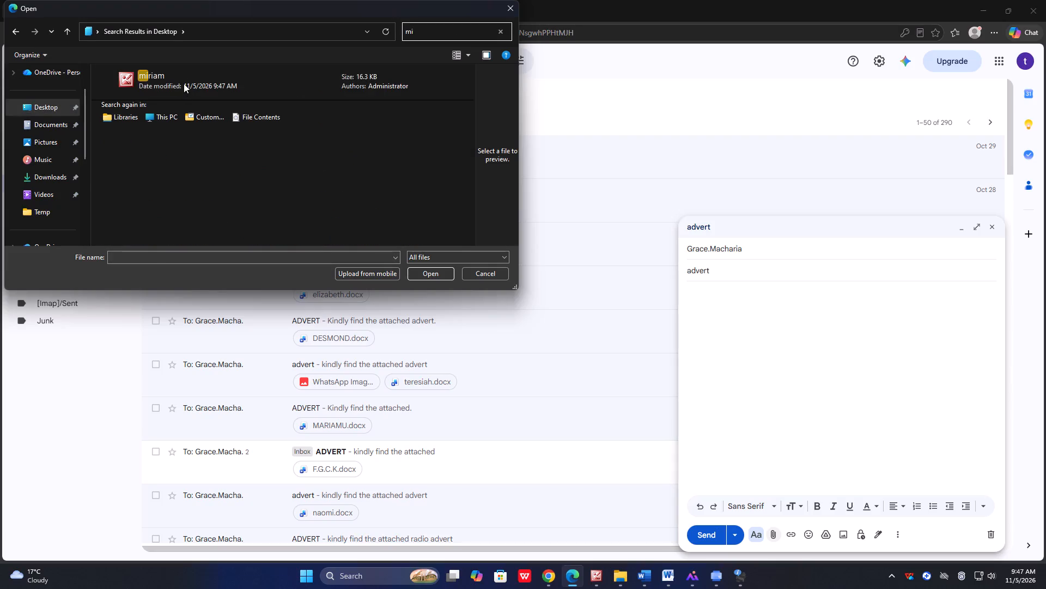